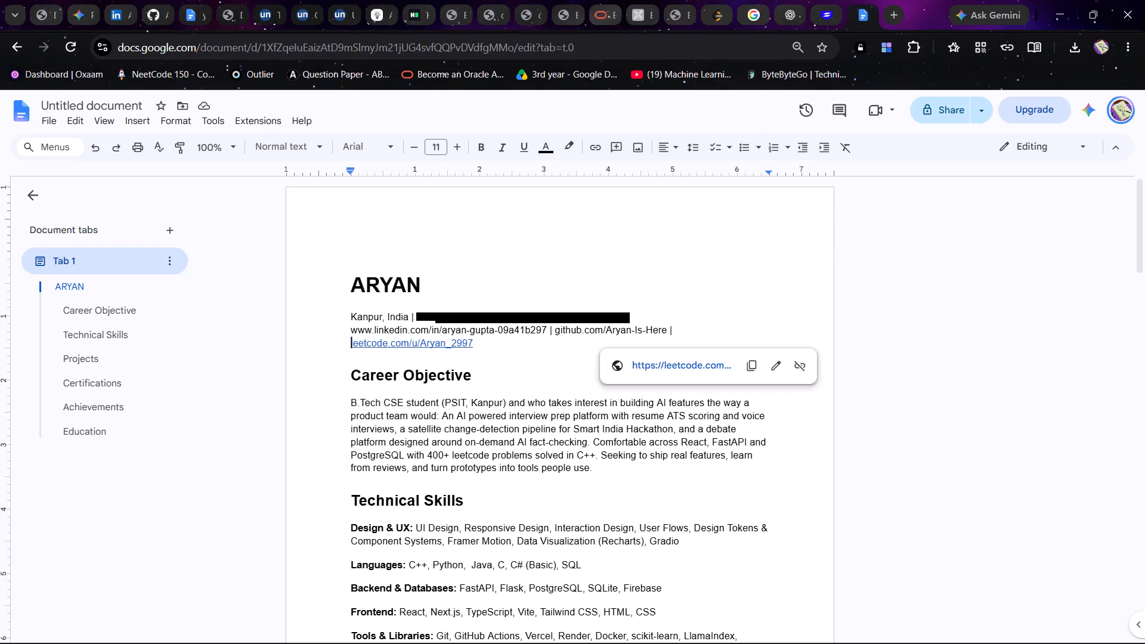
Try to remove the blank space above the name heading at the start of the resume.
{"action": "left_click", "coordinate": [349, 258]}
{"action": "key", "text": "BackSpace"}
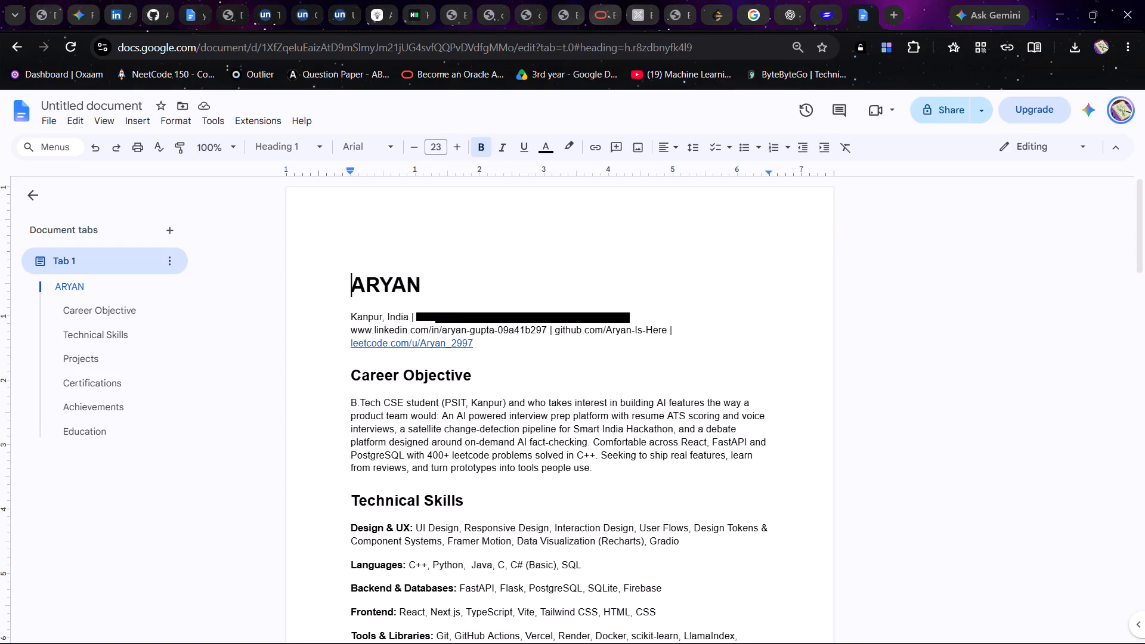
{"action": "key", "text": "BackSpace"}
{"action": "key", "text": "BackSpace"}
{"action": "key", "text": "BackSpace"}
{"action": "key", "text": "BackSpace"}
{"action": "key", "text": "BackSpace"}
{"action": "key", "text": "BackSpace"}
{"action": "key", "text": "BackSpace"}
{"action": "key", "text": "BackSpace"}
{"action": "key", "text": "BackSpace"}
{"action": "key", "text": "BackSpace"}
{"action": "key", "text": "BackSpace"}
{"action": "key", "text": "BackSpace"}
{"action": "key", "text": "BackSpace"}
Search for "canva resume templates" in a new tab, open Canva's free resume templates page, and close the search results tab.
{"action": "left_click", "coordinate": [896, 6]}
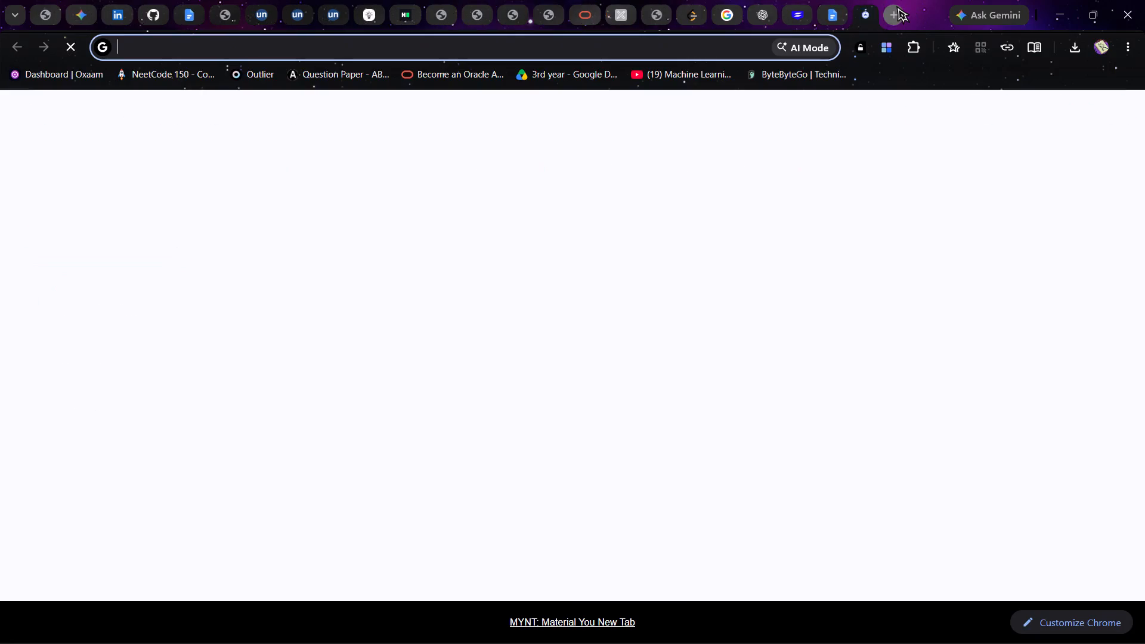
{"action": "type", "text": "canva resume"}
{"action": "key", "text": "space"}
{"action": "key", "text": "Tab"}
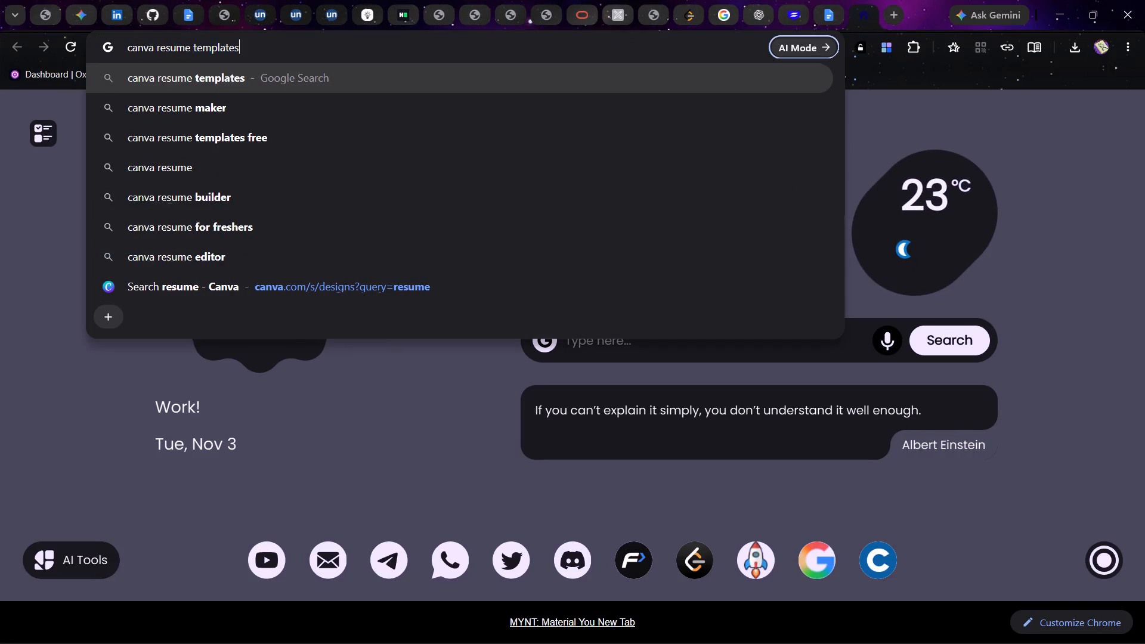
{"action": "key", "text": "Return"}
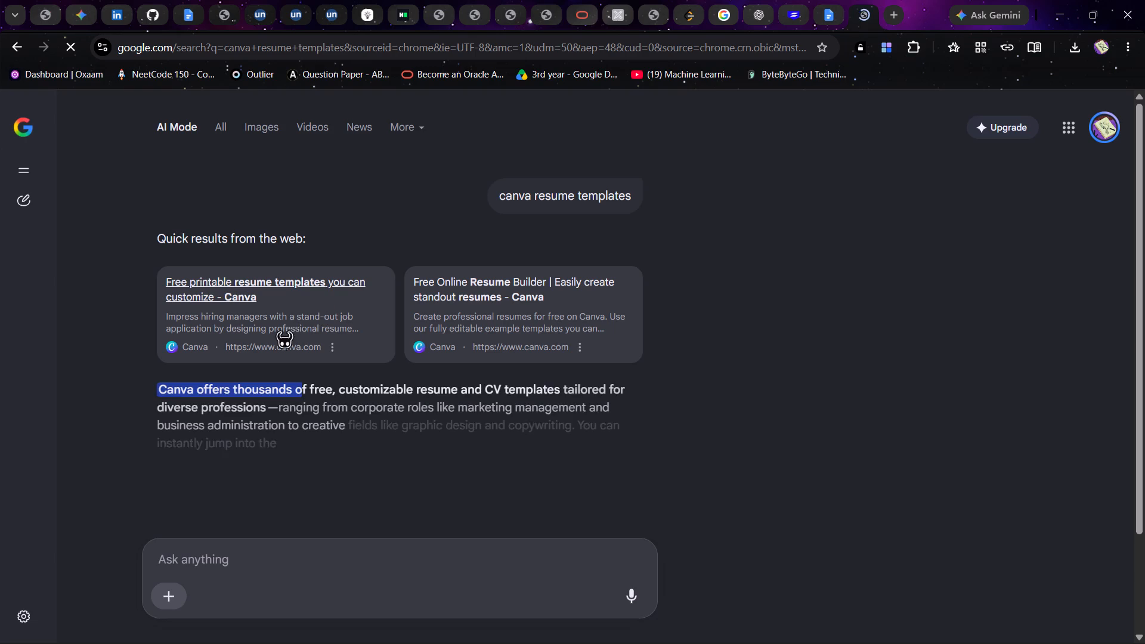
{"action": "left_click", "coordinate": [276, 295]}
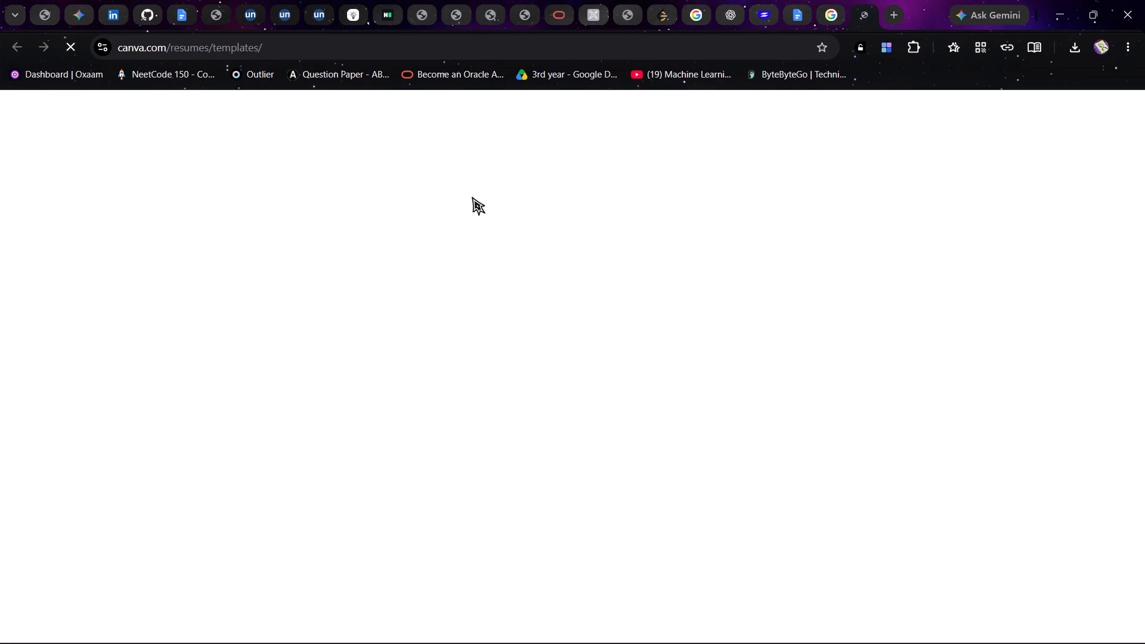
{"action": "left_click", "coordinate": [840, 12]}
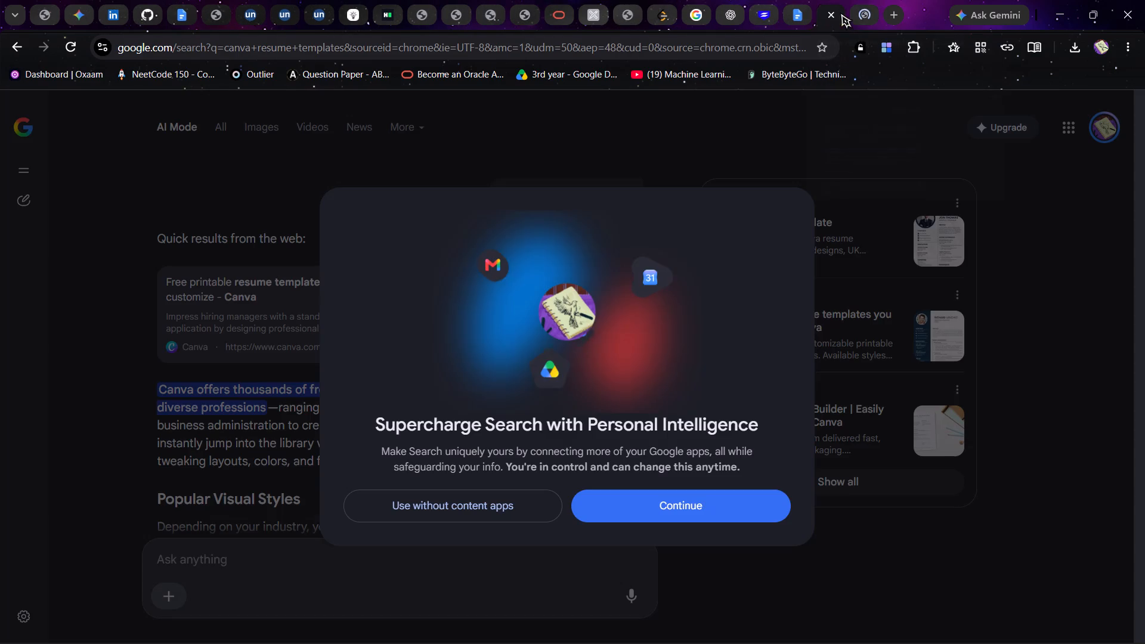
{"action": "left_click", "coordinate": [833, 16]}
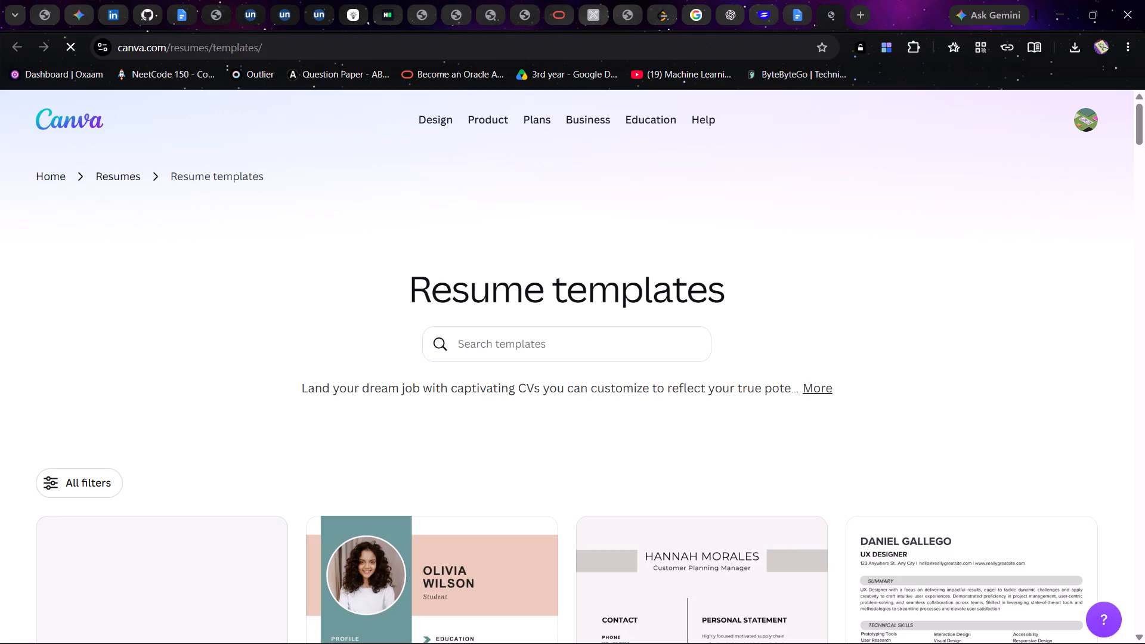
Browse the Canva resume templates, open the Simple Professional Resume template, and dismiss the Canva Business trial offer.
{"action": "scroll", "coordinate": [430, 431], "scroll_direction": "down", "scroll_amount": 4}
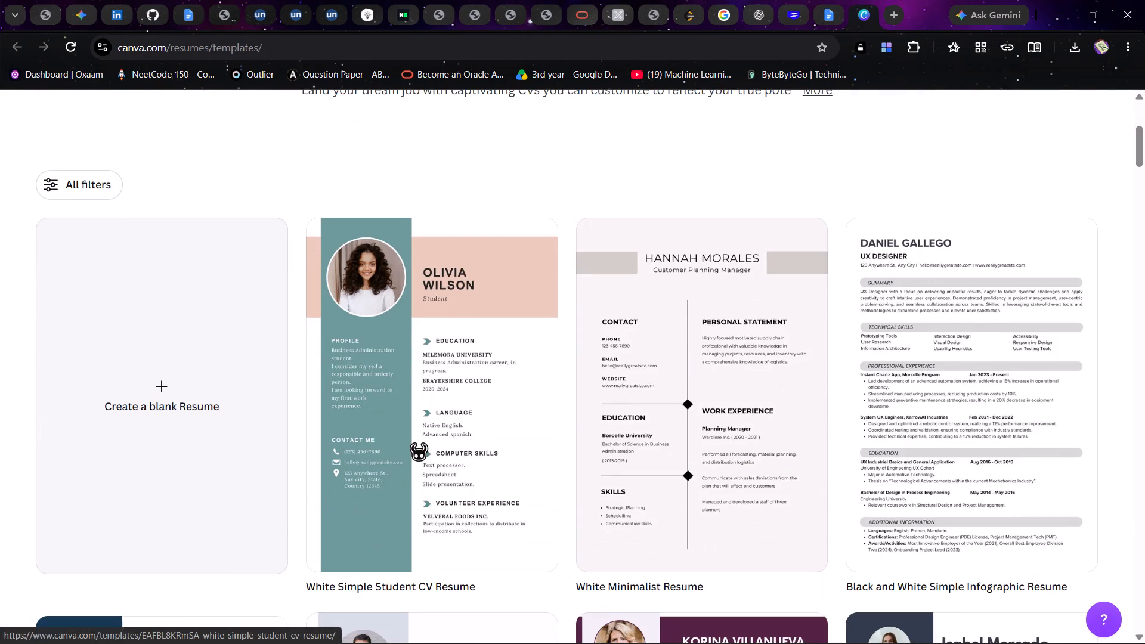
{"action": "scroll", "coordinate": [412, 443], "scroll_direction": "down", "scroll_amount": 5}
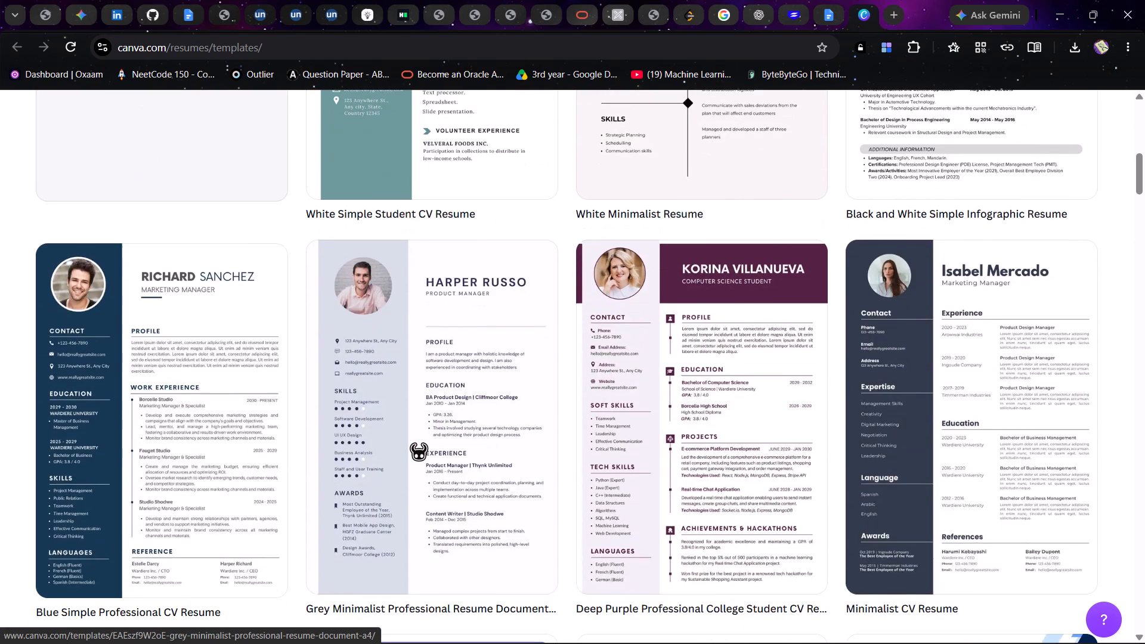
{"action": "scroll", "coordinate": [412, 443], "scroll_direction": "down", "scroll_amount": 5}
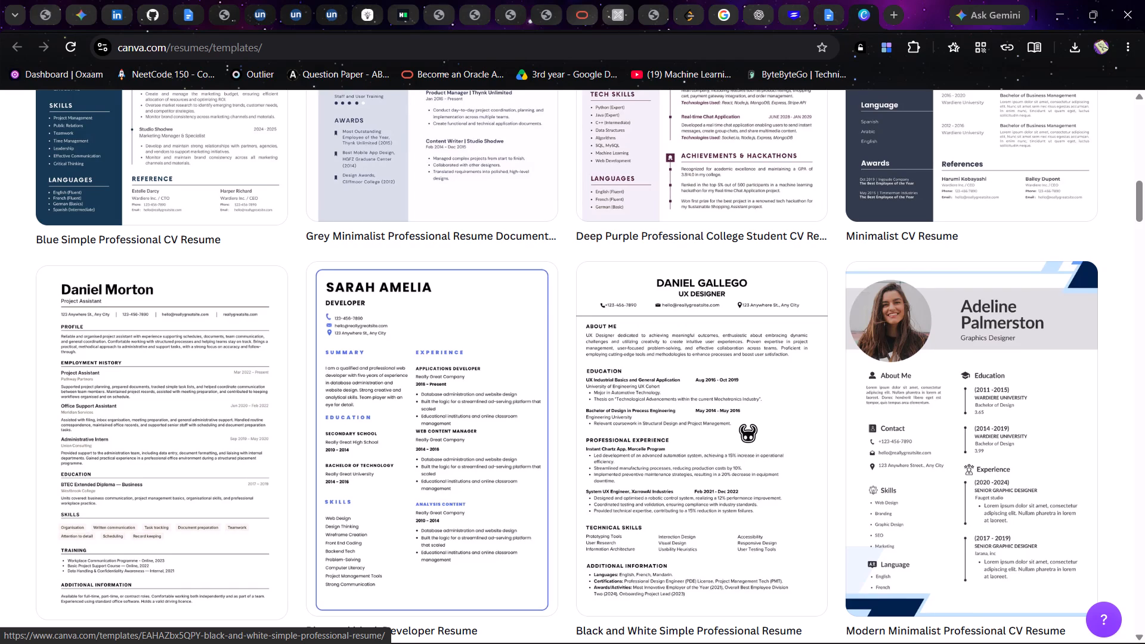
{"action": "double_click", "coordinate": [212, 394]}
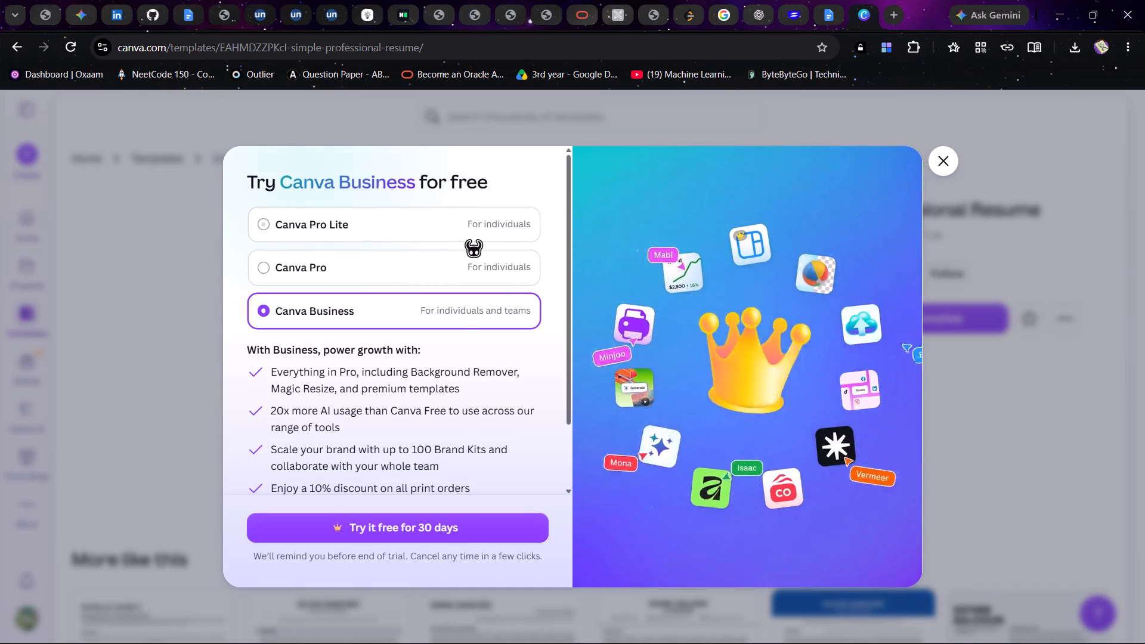
{"action": "scroll", "coordinate": [452, 386], "scroll_direction": "down", "scroll_amount": 1}
{"action": "left_click", "coordinate": [932, 161]}
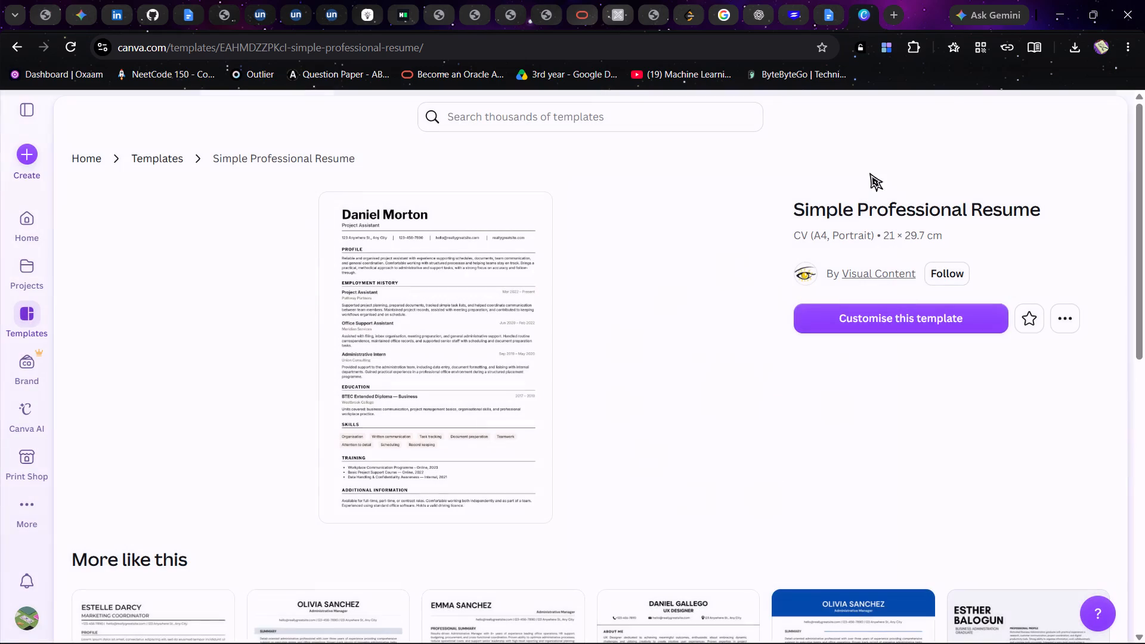
Return to the resume templates gallery, compare the other designs, and reopen the Simple Professional Resume template.
{"action": "left_click", "coordinate": [13, 45]}
{"action": "scroll", "coordinate": [270, 324], "scroll_direction": "up", "scroll_amount": 3}
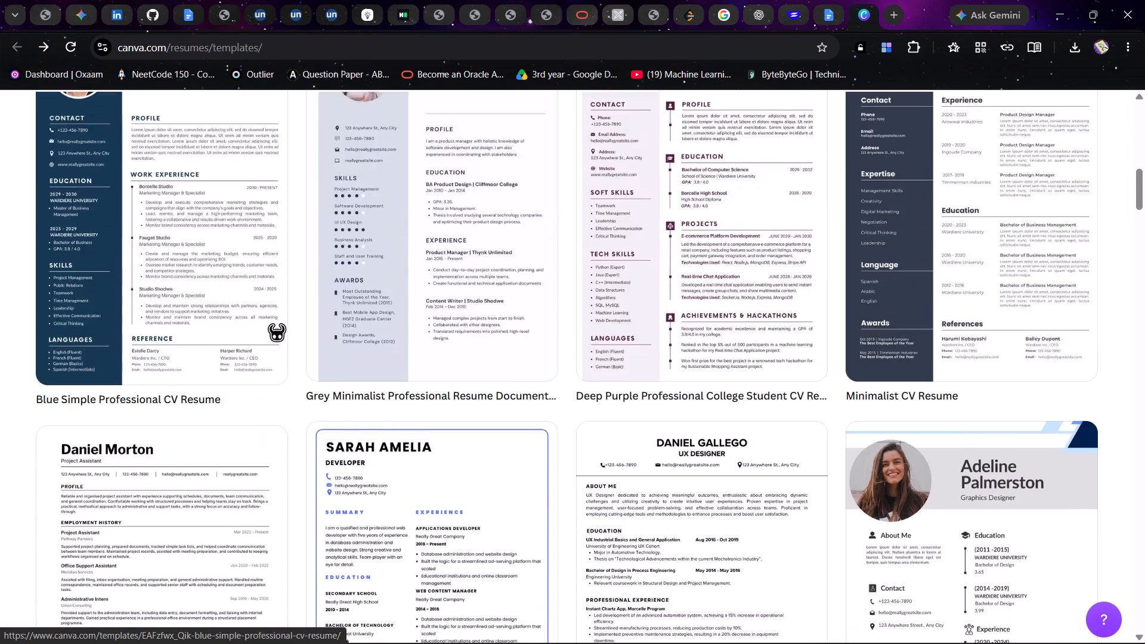
{"action": "scroll", "coordinate": [270, 324], "scroll_direction": "up", "scroll_amount": 9}
{"action": "scroll", "coordinate": [270, 324], "scroll_direction": "down", "scroll_amount": 6}
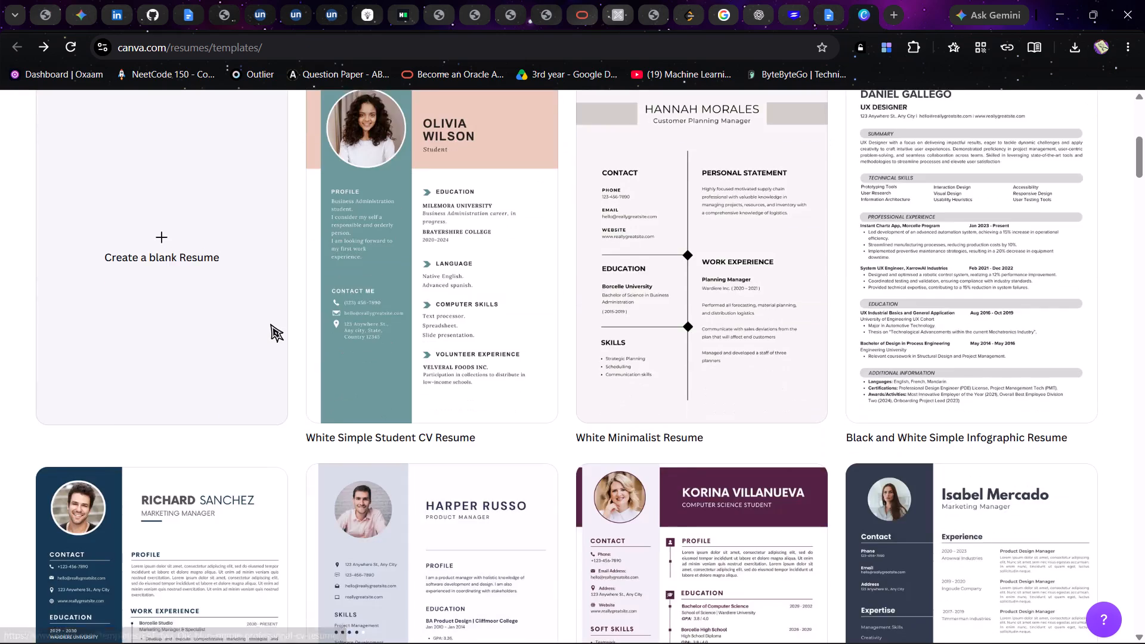
{"action": "scroll", "coordinate": [270, 324], "scroll_direction": "down", "scroll_amount": 11}
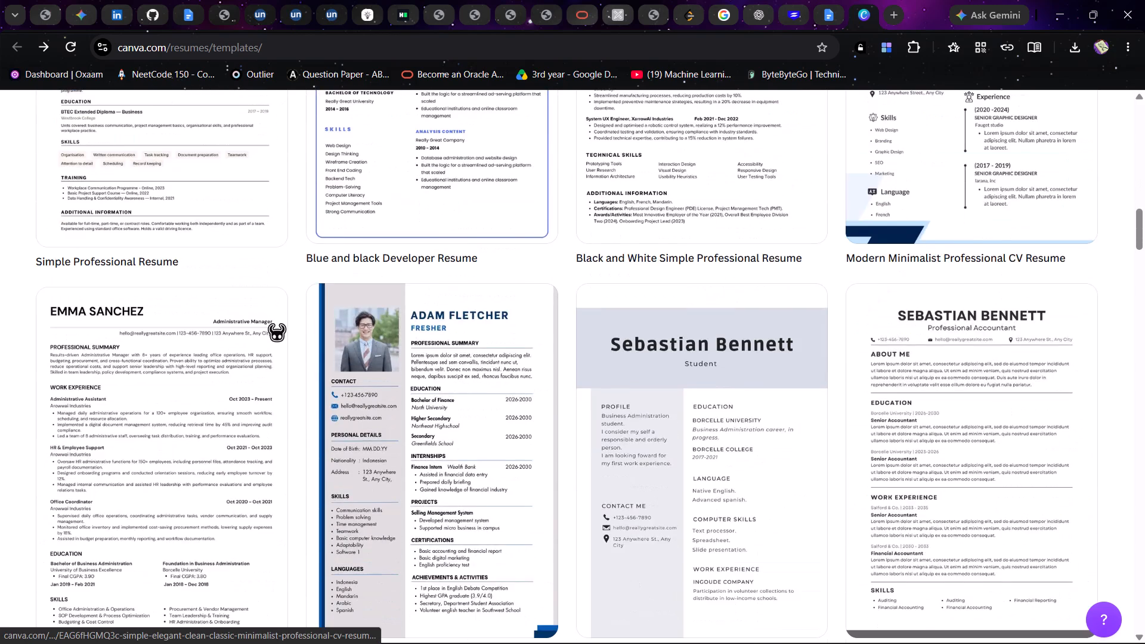
{"action": "scroll", "coordinate": [270, 324], "scroll_direction": "up", "scroll_amount": 2}
{"action": "left_click", "coordinate": [242, 283]}
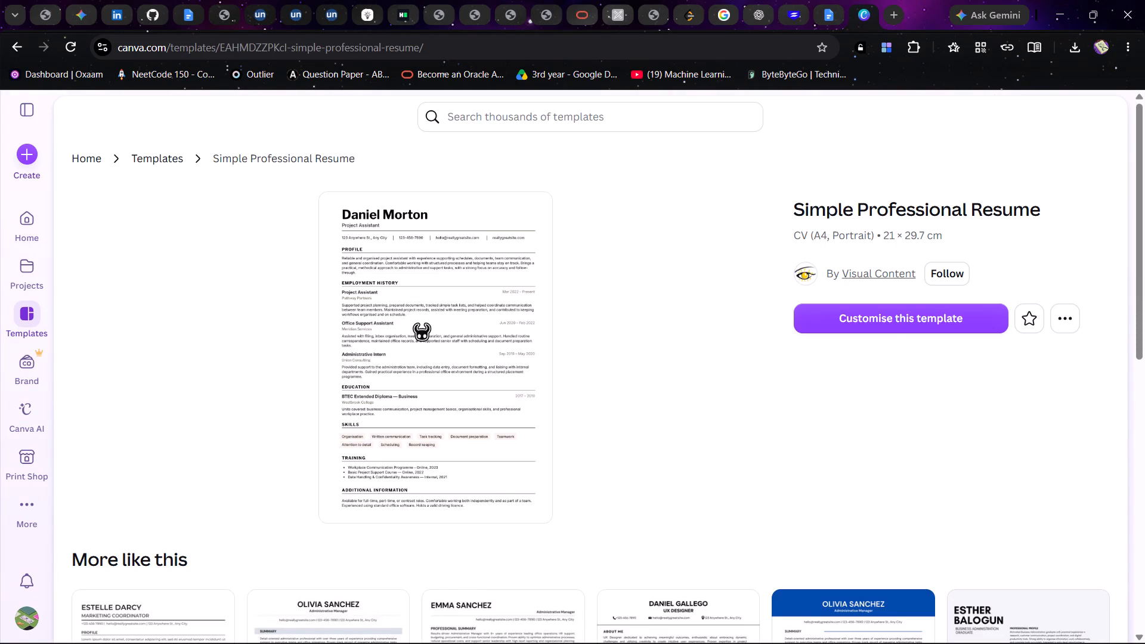
Open the Simple Professional Resume template for customising in the Canva editor.
{"action": "left_click", "coordinate": [880, 319]}
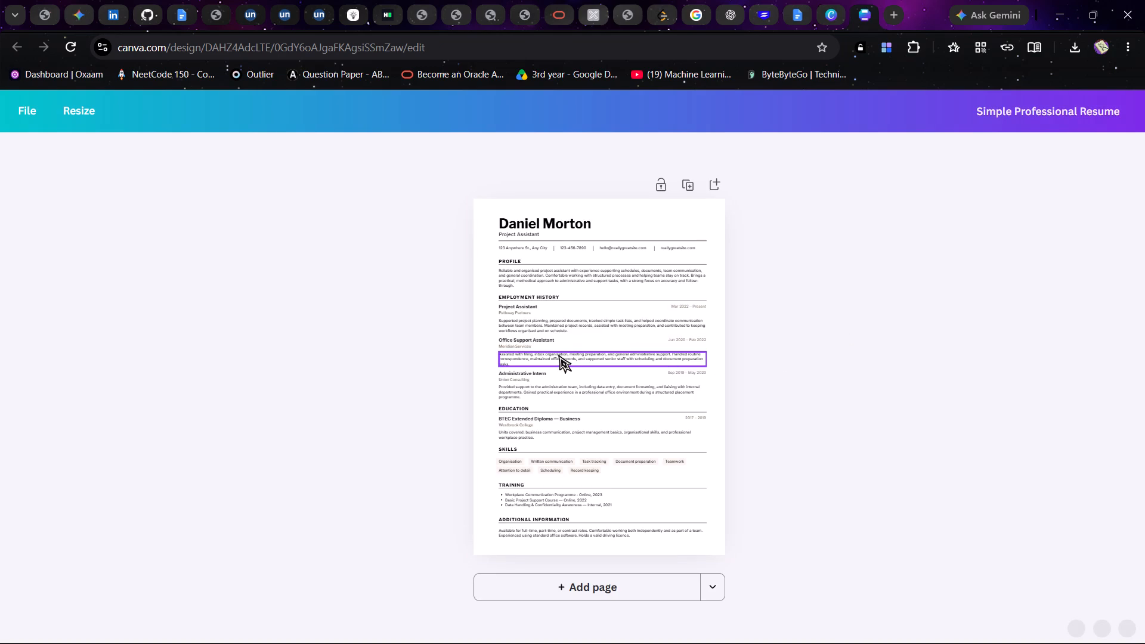
Look over the resume template at a larger size, from the name heading through Additional Information.
{"action": "left_click", "coordinate": [558, 355]}
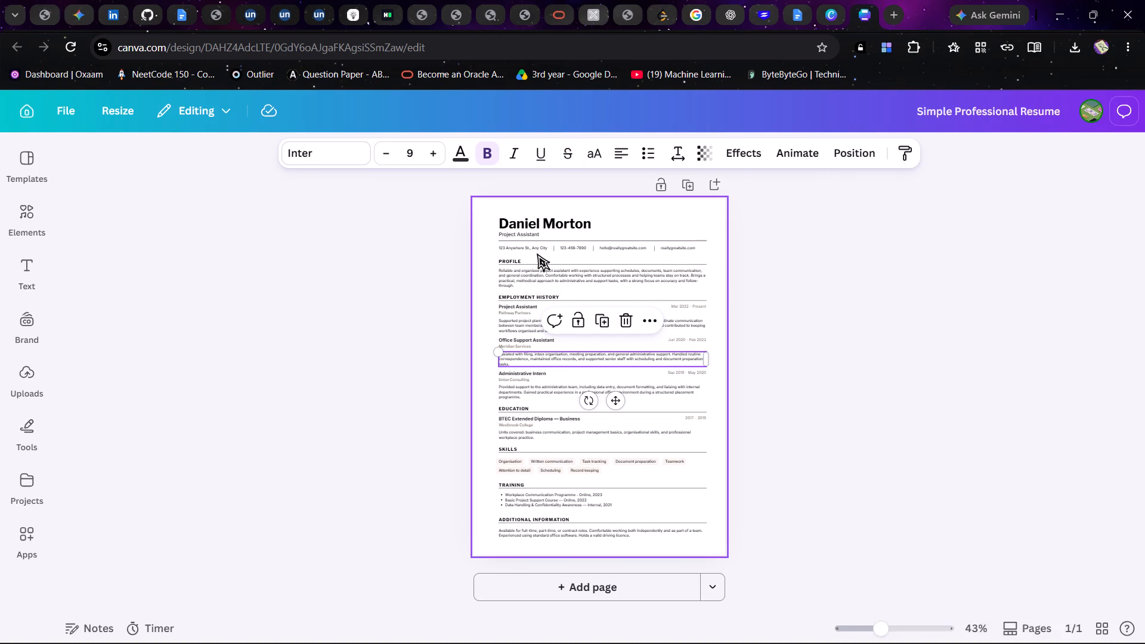
{"action": "scroll", "coordinate": [537, 253], "scroll_direction": "up", "scroll_amount": 7, "text": "ctrl"}
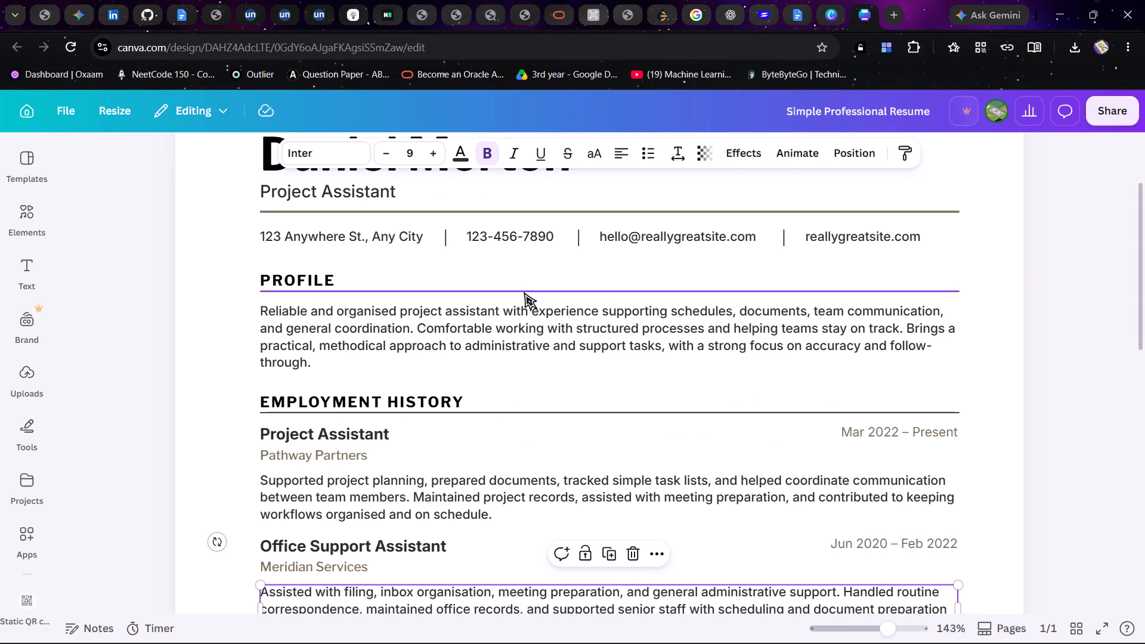
{"action": "scroll", "coordinate": [524, 292], "scroll_direction": "up", "scroll_amount": 2}
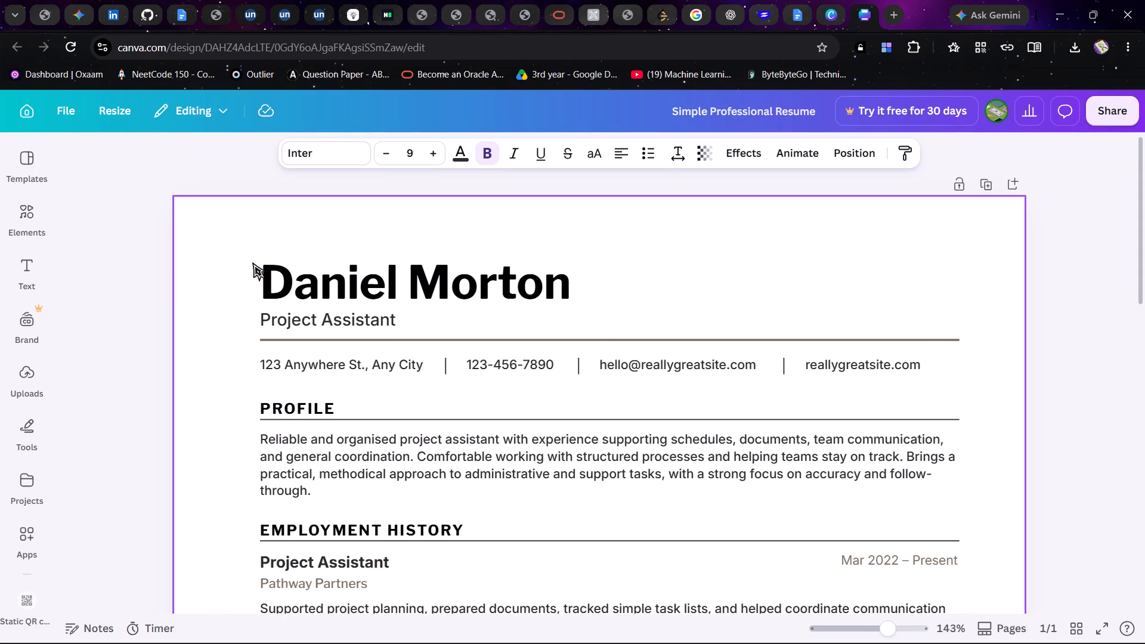
{"action": "scroll", "coordinate": [265, 286], "scroll_direction": "down", "scroll_amount": 2}
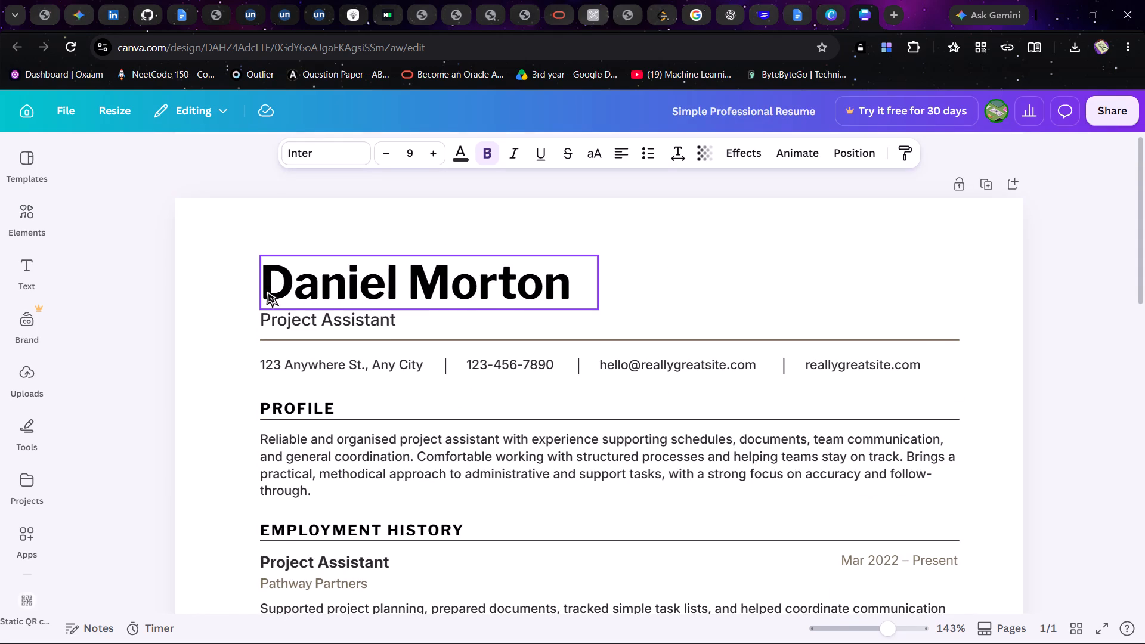
{"action": "scroll", "coordinate": [265, 289], "scroll_direction": "down", "scroll_amount": 2}
{"action": "scroll", "coordinate": [286, 355], "scroll_direction": "down", "scroll_amount": 4}
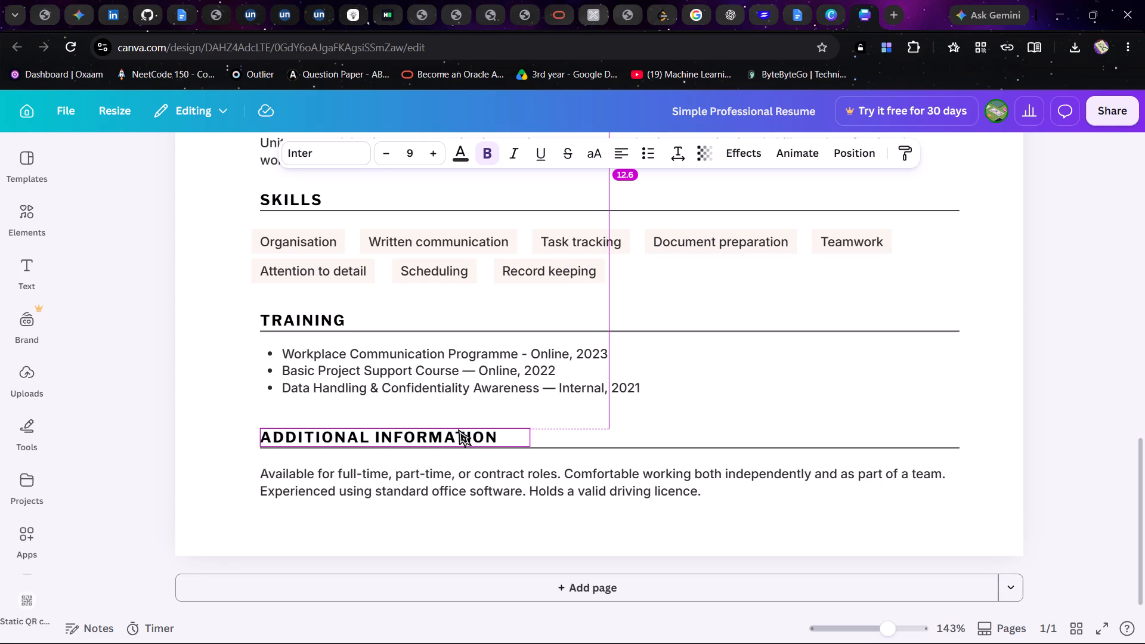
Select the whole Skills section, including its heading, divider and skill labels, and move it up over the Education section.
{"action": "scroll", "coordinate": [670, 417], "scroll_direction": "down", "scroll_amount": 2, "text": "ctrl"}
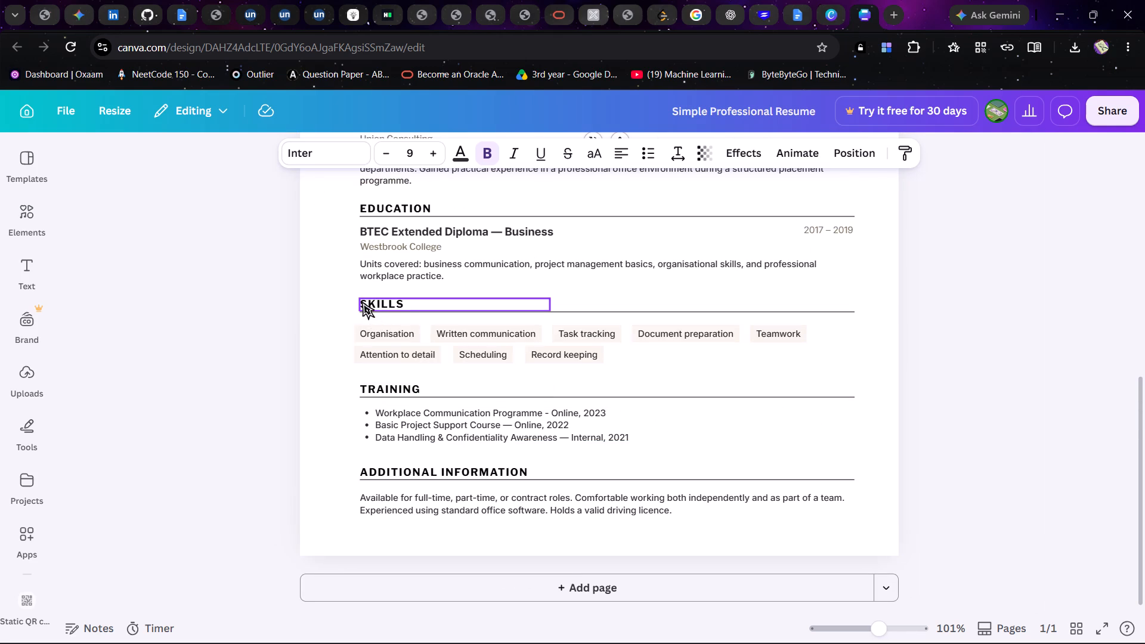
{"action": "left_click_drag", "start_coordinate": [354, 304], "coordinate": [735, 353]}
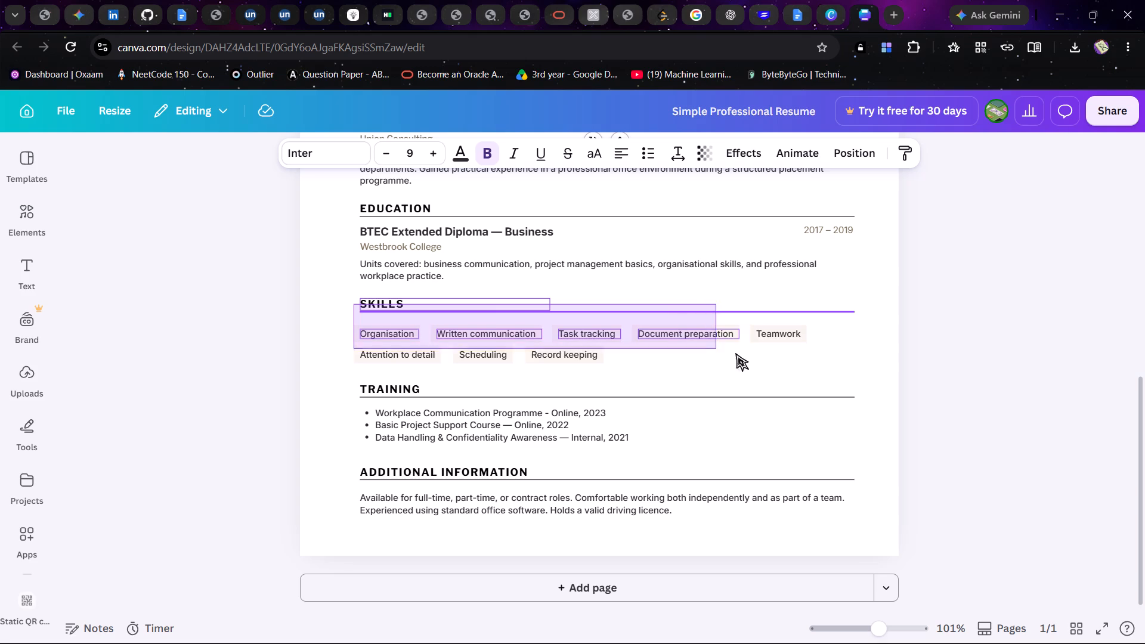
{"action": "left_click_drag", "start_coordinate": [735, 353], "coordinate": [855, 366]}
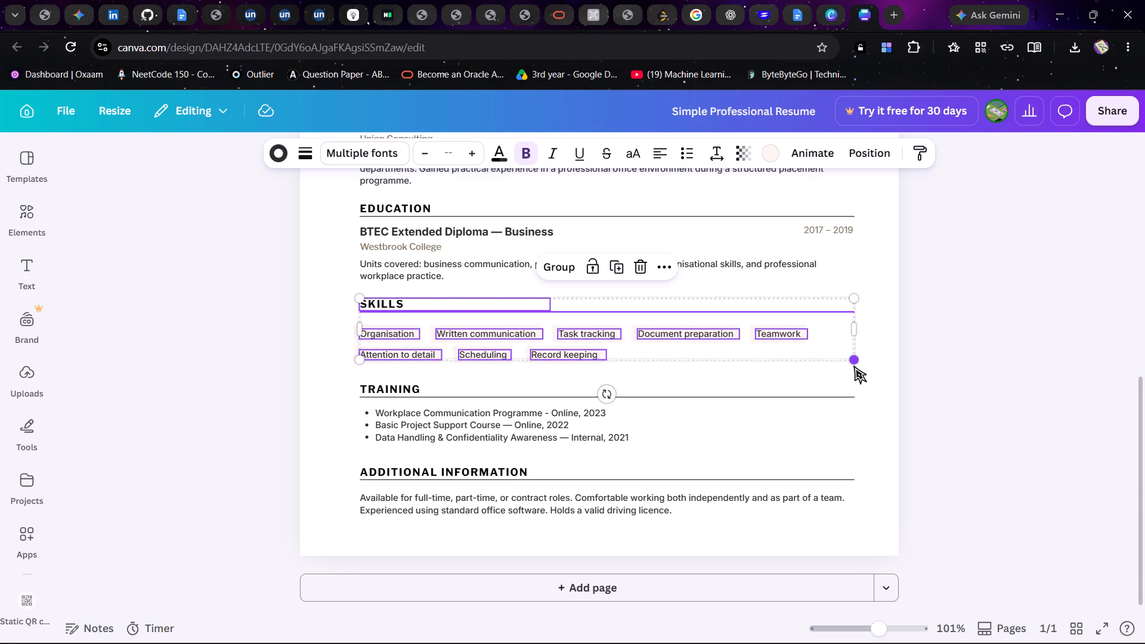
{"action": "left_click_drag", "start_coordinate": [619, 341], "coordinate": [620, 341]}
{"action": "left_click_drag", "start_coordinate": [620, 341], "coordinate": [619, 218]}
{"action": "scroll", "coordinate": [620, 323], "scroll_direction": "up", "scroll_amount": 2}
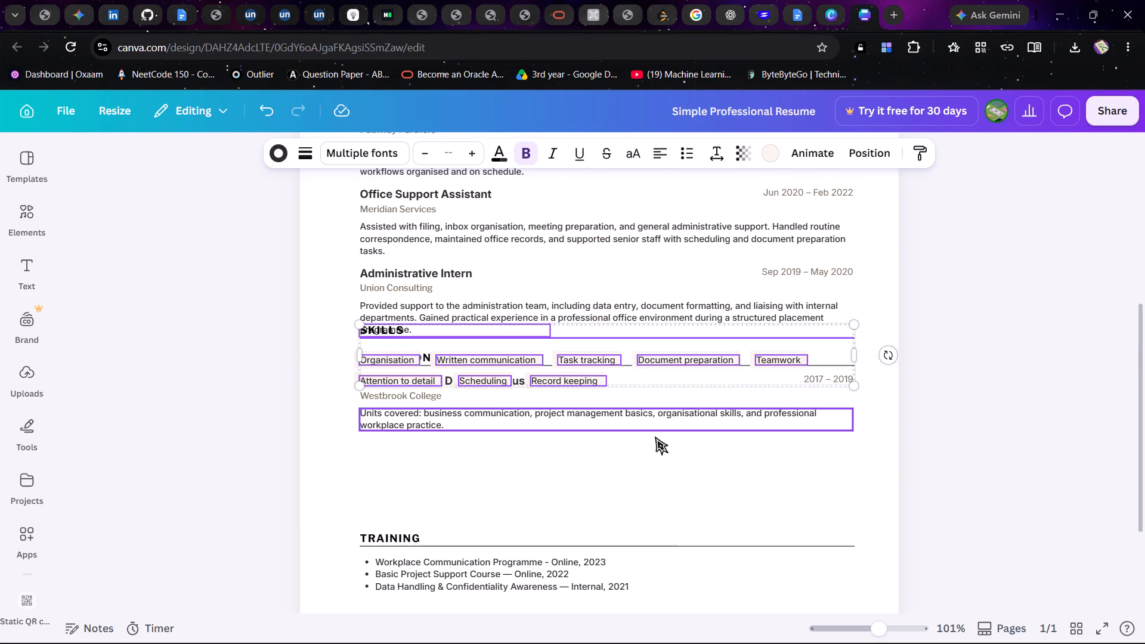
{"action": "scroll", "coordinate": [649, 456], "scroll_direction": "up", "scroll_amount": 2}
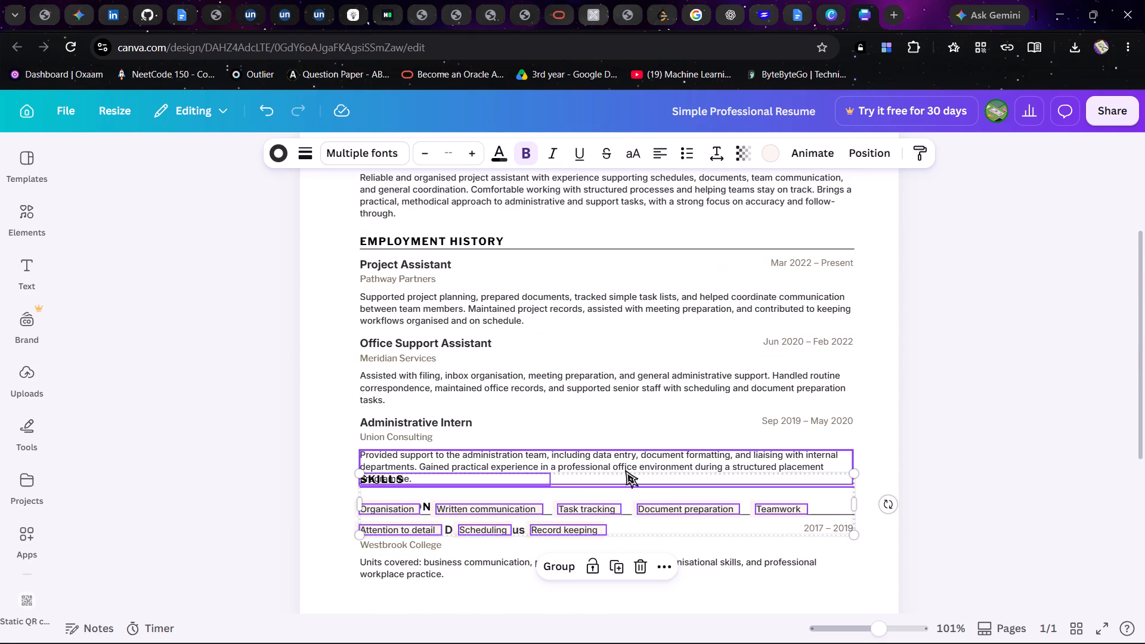
Replace the current layout with the White and Blue Minimalist Professional Corporate ATS Resume template.
{"action": "left_click", "coordinate": [16, 178]}
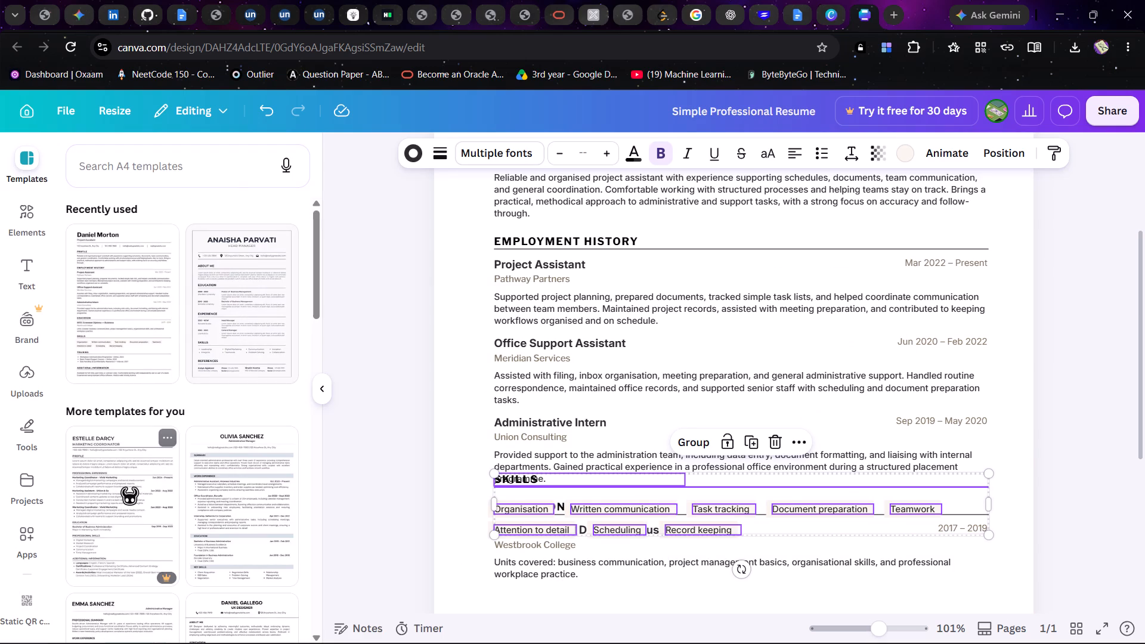
{"action": "left_click", "coordinate": [206, 510]}
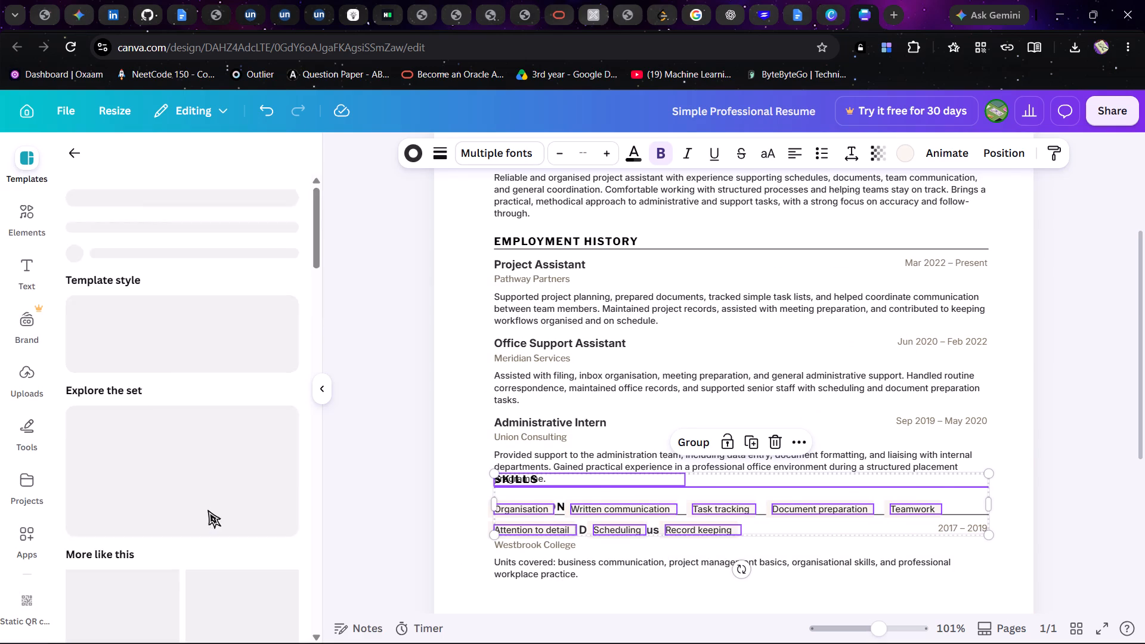
{"action": "scroll", "coordinate": [541, 448], "scroll_direction": "up", "scroll_amount": 4}
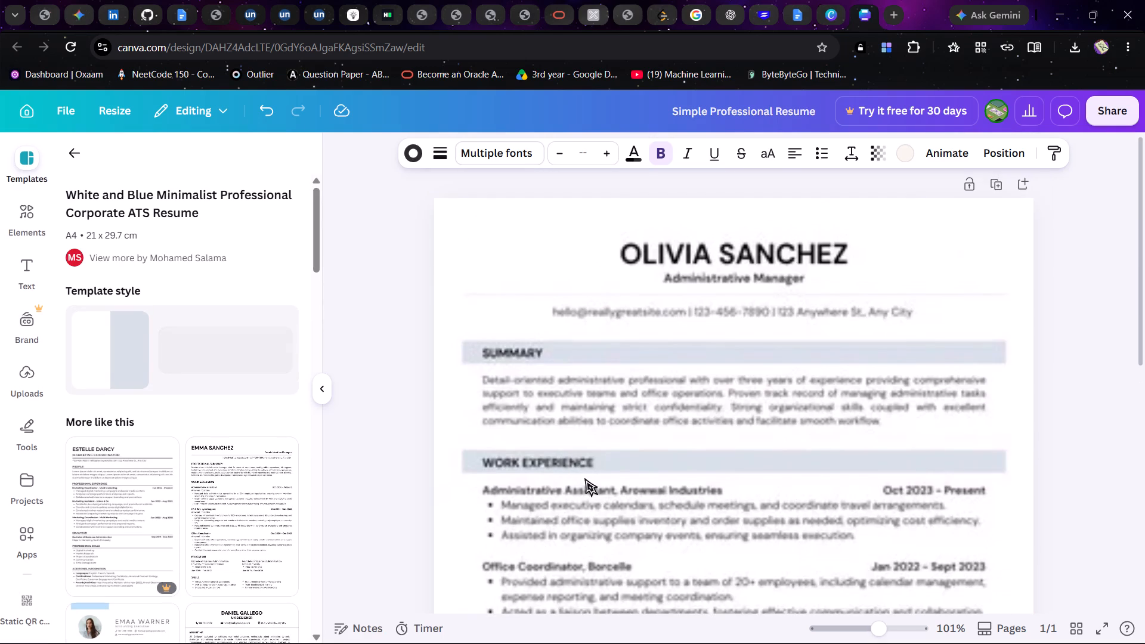
{"action": "scroll", "coordinate": [587, 485], "scroll_direction": "up", "scroll_amount": 4}
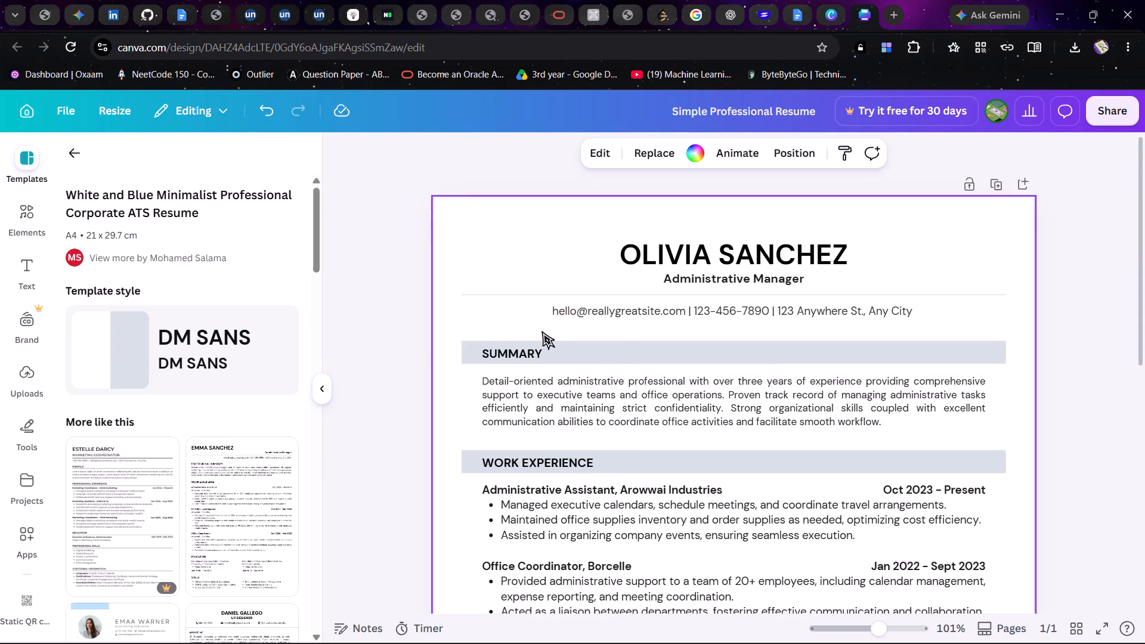
Replace the sample name "Olivia Sanchez" in the resume heading with "Aryan".
{"action": "left_click", "coordinate": [631, 249]}
{"action": "double_click", "coordinate": [846, 249]}
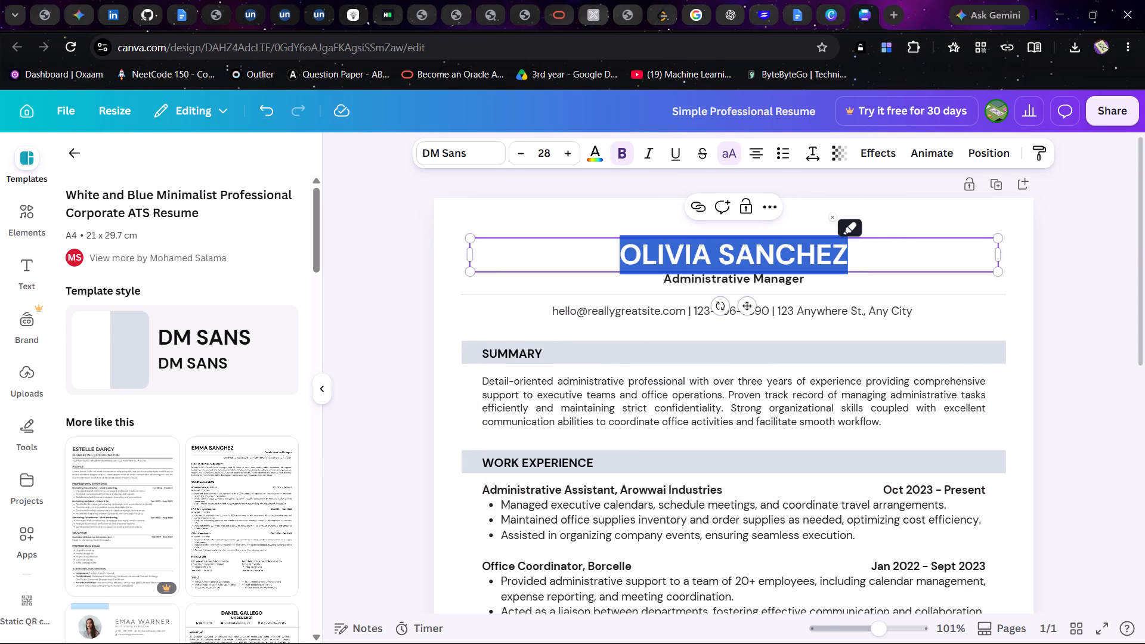
{"action": "type", "text": "ryan"}
Delete the "Administrative Manager" job title line below the name heading.
{"action": "left_click", "coordinate": [834, 274]}
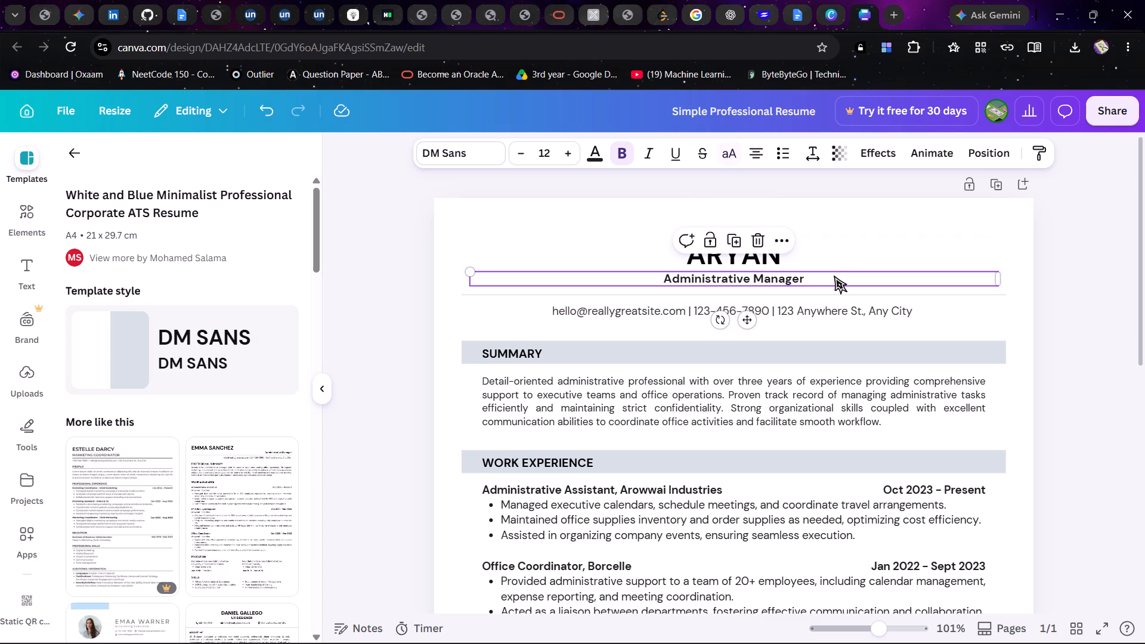
{"action": "left_click", "coordinate": [834, 277]}
{"action": "left_click", "coordinate": [874, 282]}
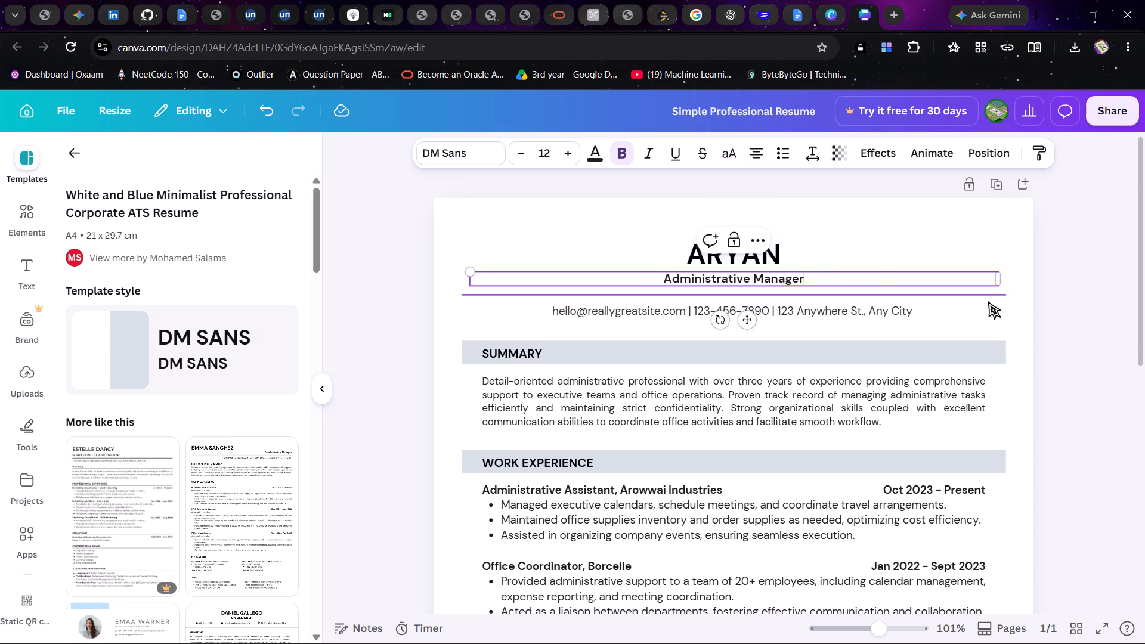
{"action": "left_click", "coordinate": [1011, 294]}
{"action": "left_click", "coordinate": [949, 279]}
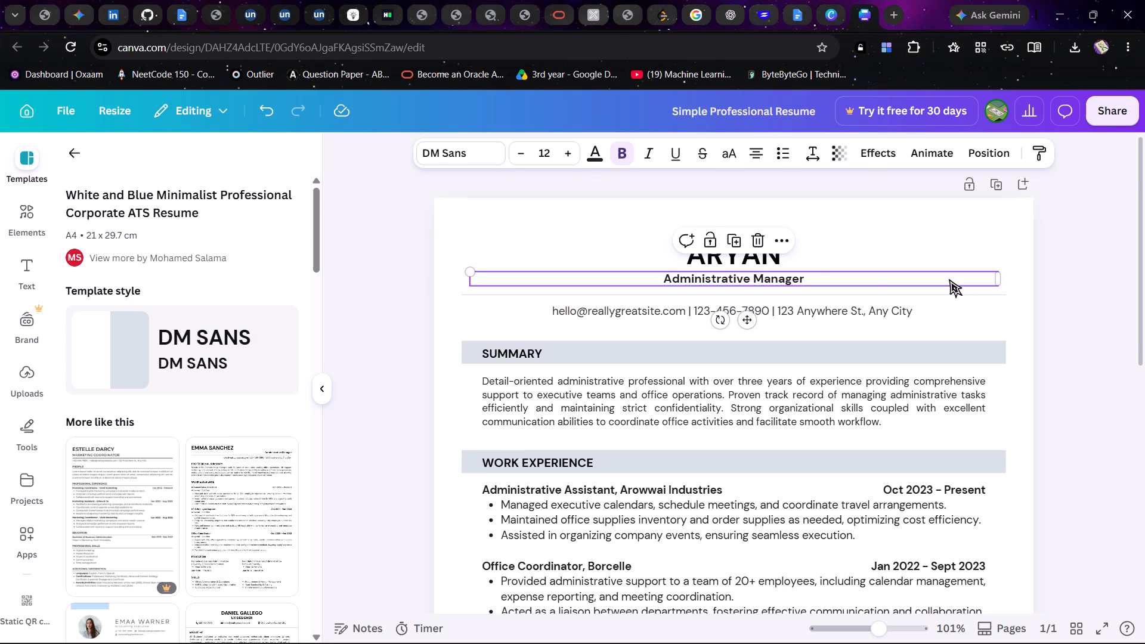
{"action": "left_click", "coordinate": [755, 241]}
{"action": "left_click_drag", "start_coordinate": [728, 295], "coordinate": [728, 277]}
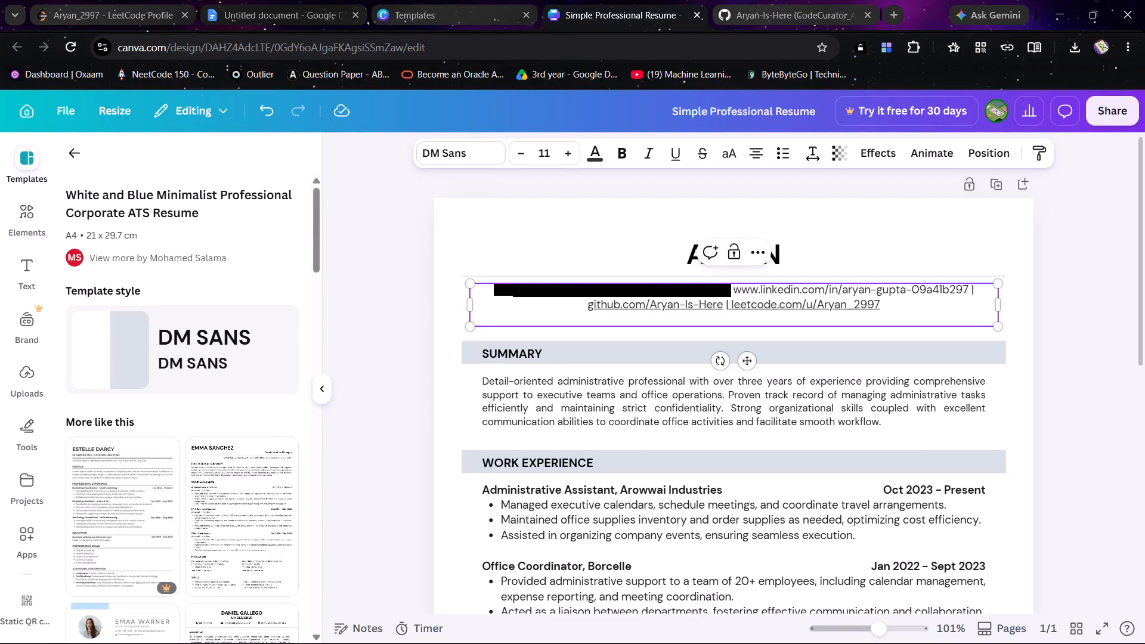
Select the LinkedIn address in the contact details, open the account's own LinkedIn profile in another tab and copy its public profile URL.
{"action": "left_click_drag", "start_coordinate": [734, 289], "coordinate": [968, 295]}
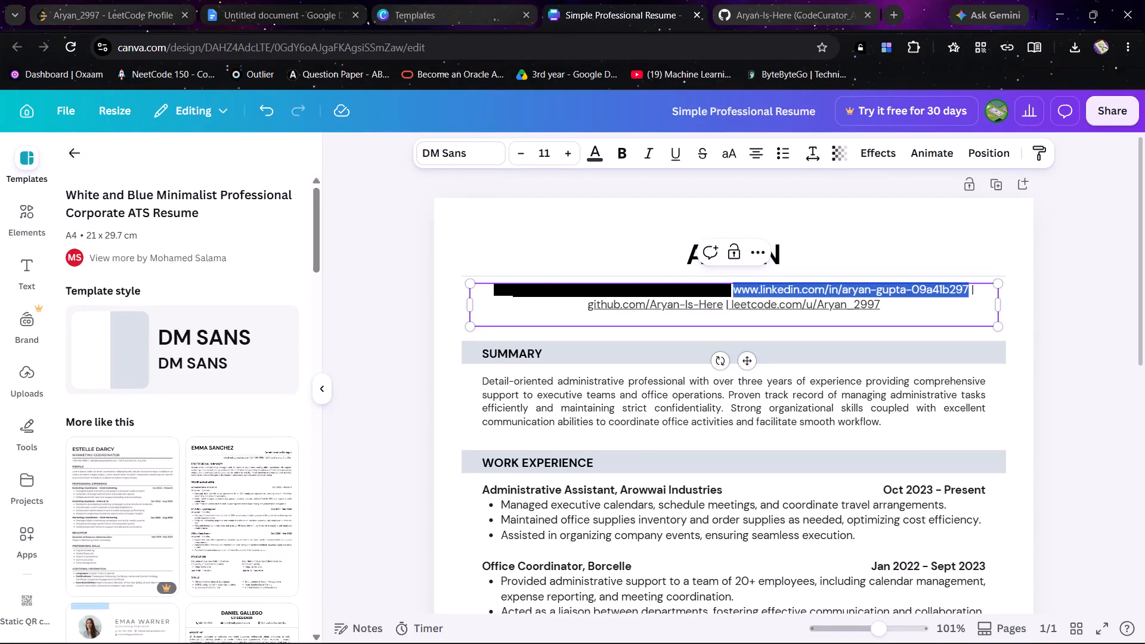
{"action": "left_click_drag", "start_coordinate": [968, 295], "coordinate": [966, 295]}
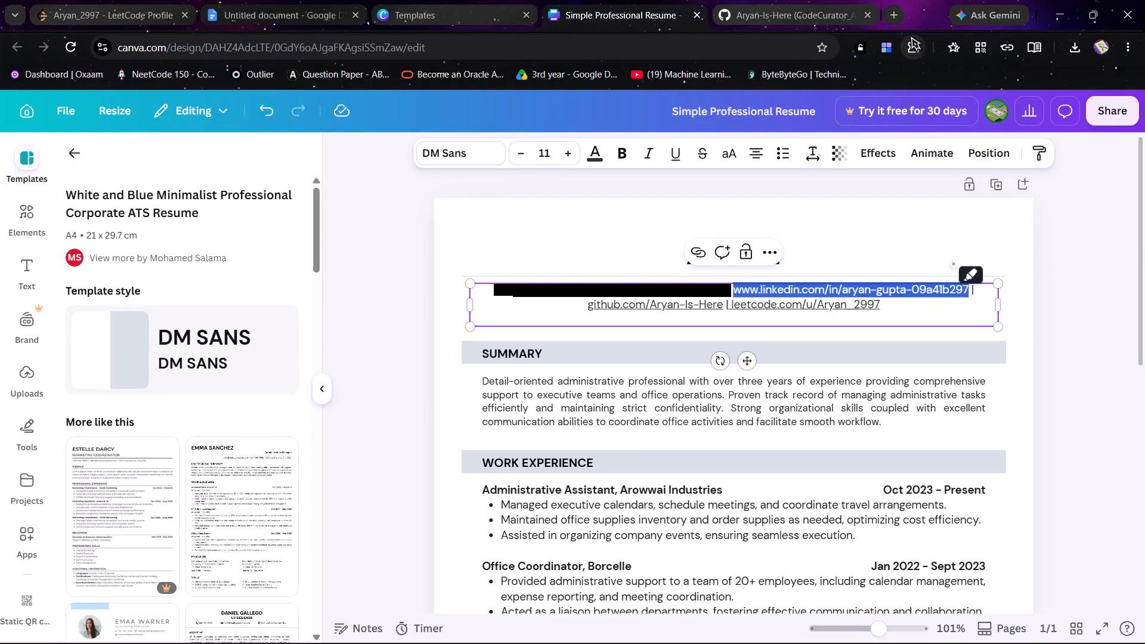
{"action": "key", "text": "ctrl+alt+shift+super+l"}
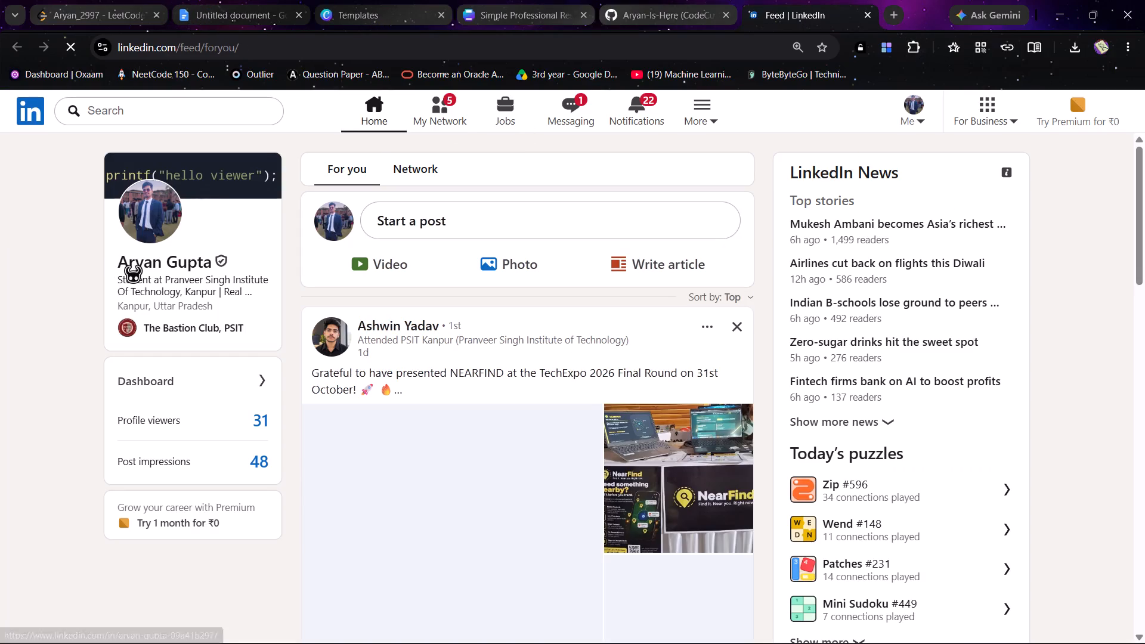
{"action": "left_click", "coordinate": [128, 265]}
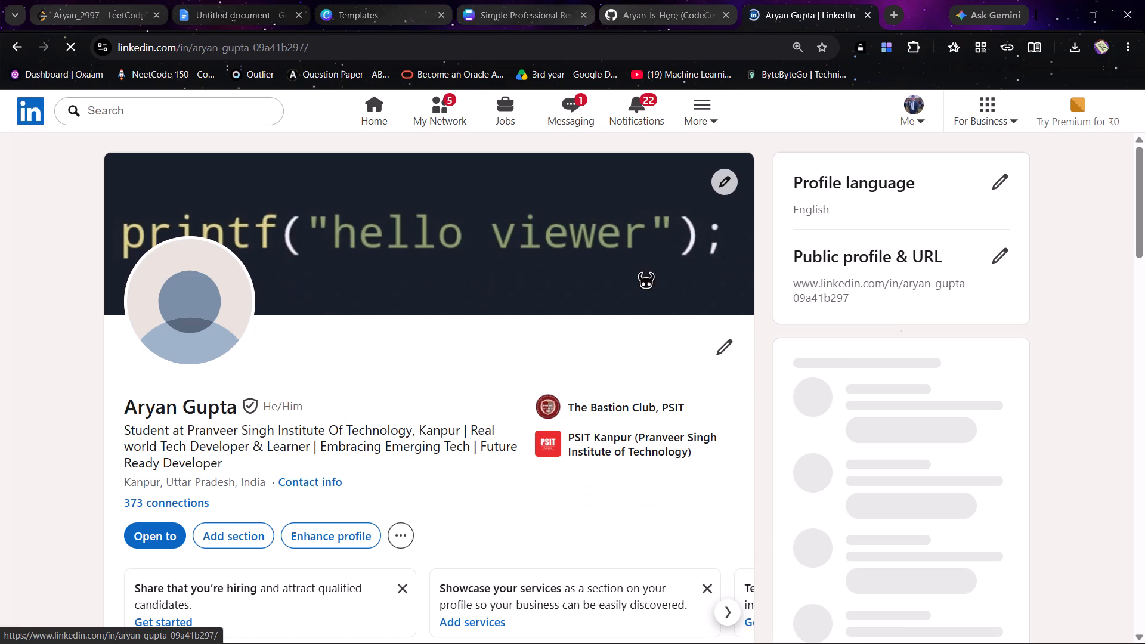
{"action": "left_click_drag", "start_coordinate": [791, 278], "coordinate": [852, 299]}
{"action": "key", "text": "ctrl+c"}
{"action": "left_click", "coordinate": [890, 20]}
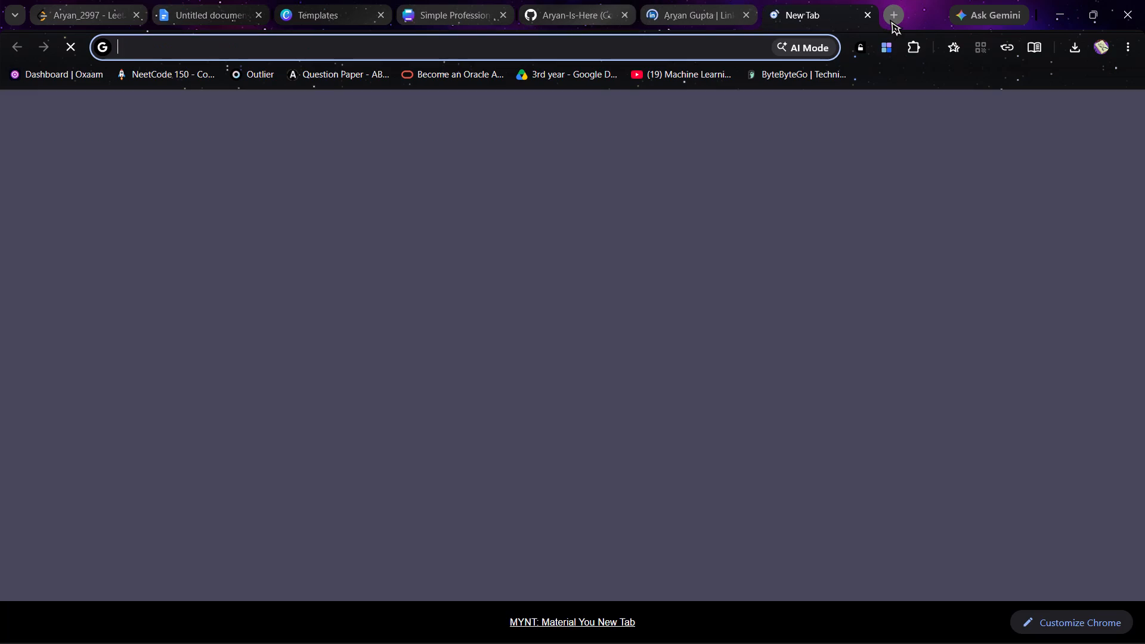
{"action": "key", "text": "ctrl+v"}
{"action": "key", "text": "ctrl+a"}
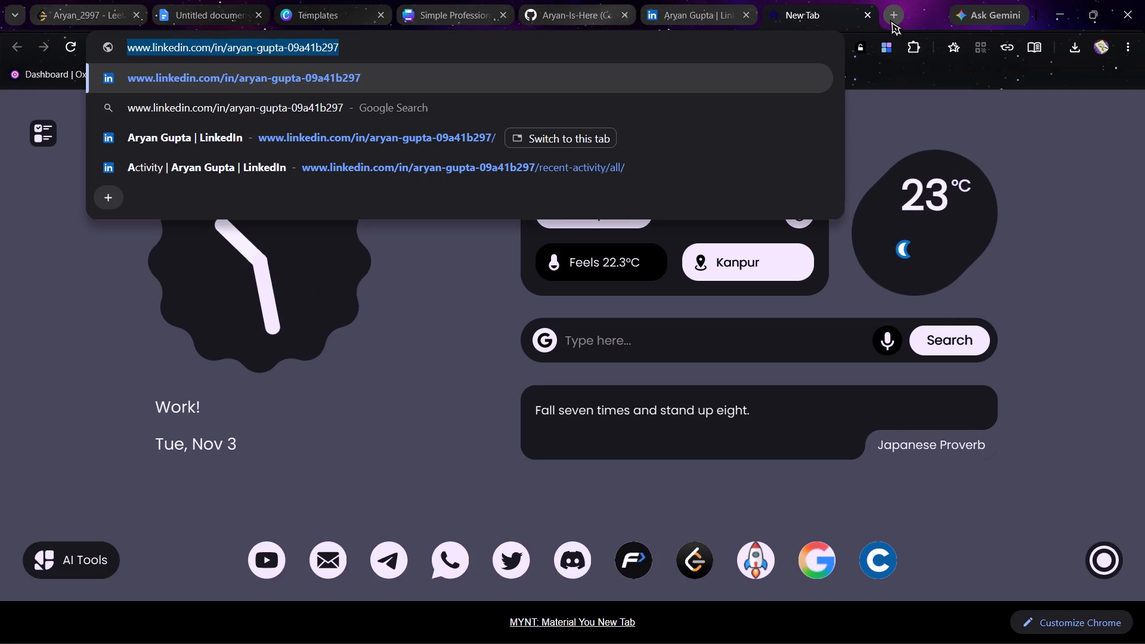
{"action": "key", "text": "ctrl+c"}
Back in the Canva resume, link the selected LinkedIn address text to the copied profile URL.
{"action": "left_click", "coordinate": [726, 0]}
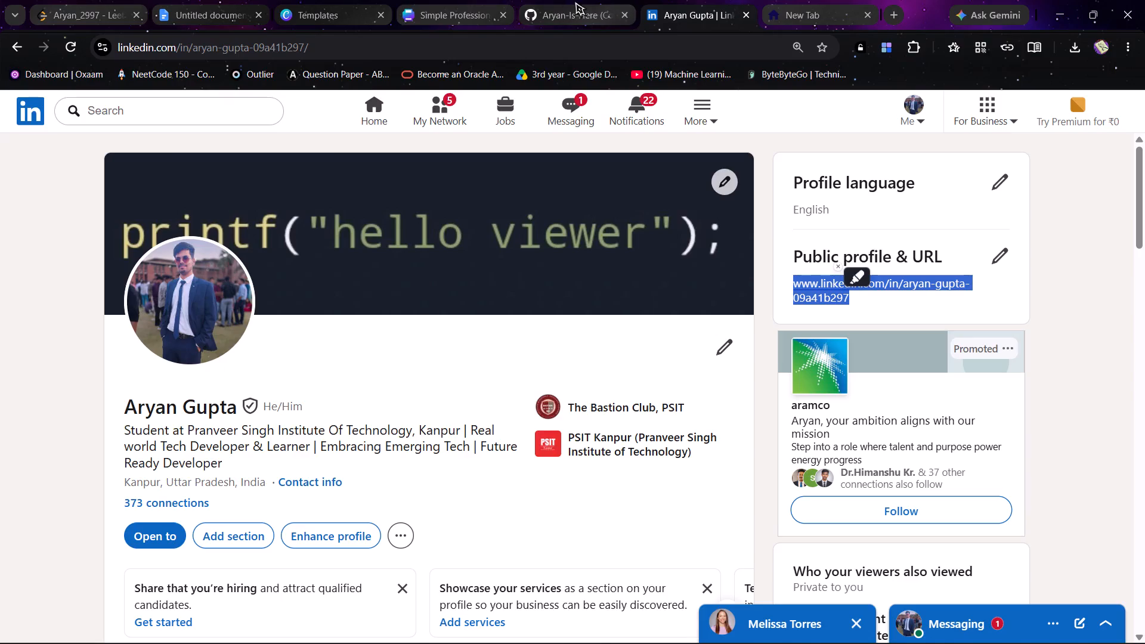
{"action": "left_click", "coordinate": [547, 0]}
{"action": "left_click", "coordinate": [455, 0]}
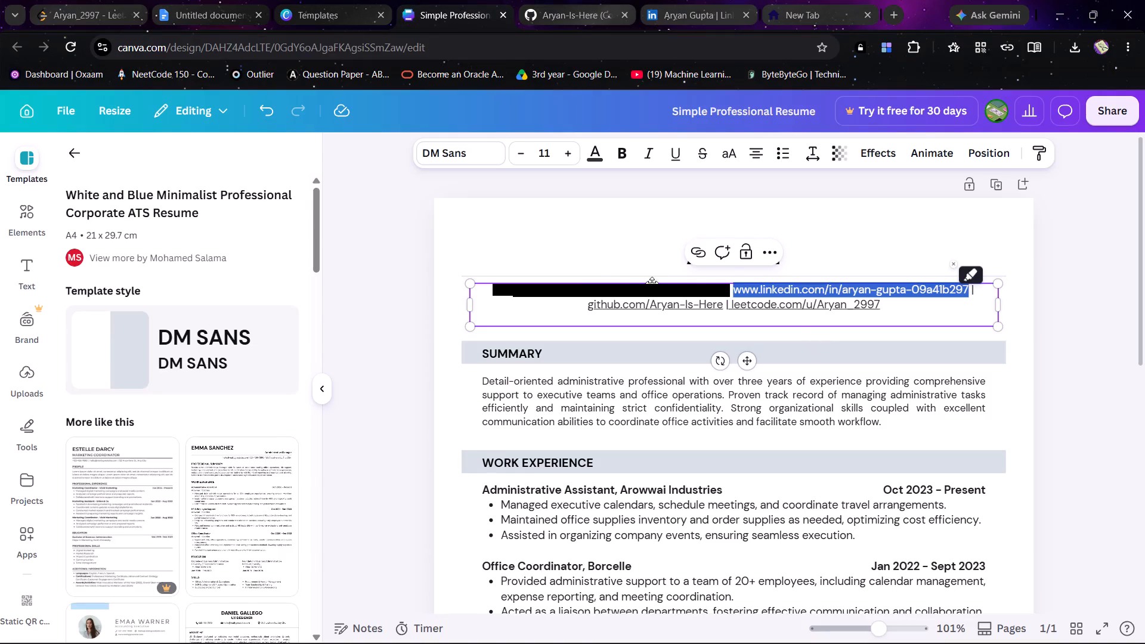
{"action": "left_click", "coordinate": [703, 252]}
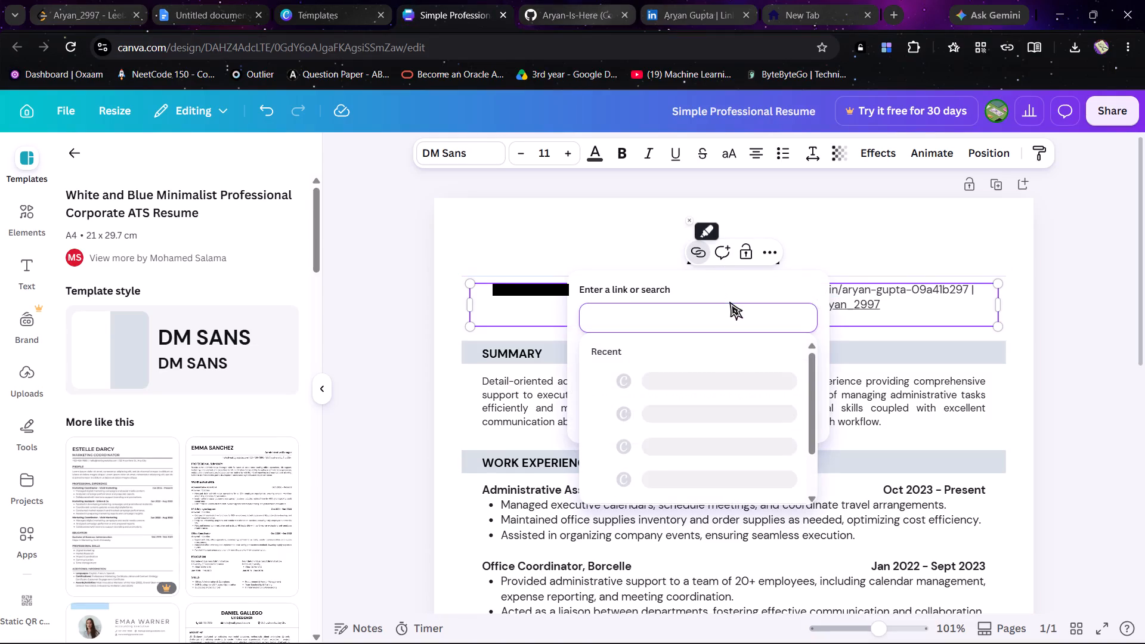
{"action": "key", "text": "ctrl+v"}
{"action": "left_click", "coordinate": [789, 418]}
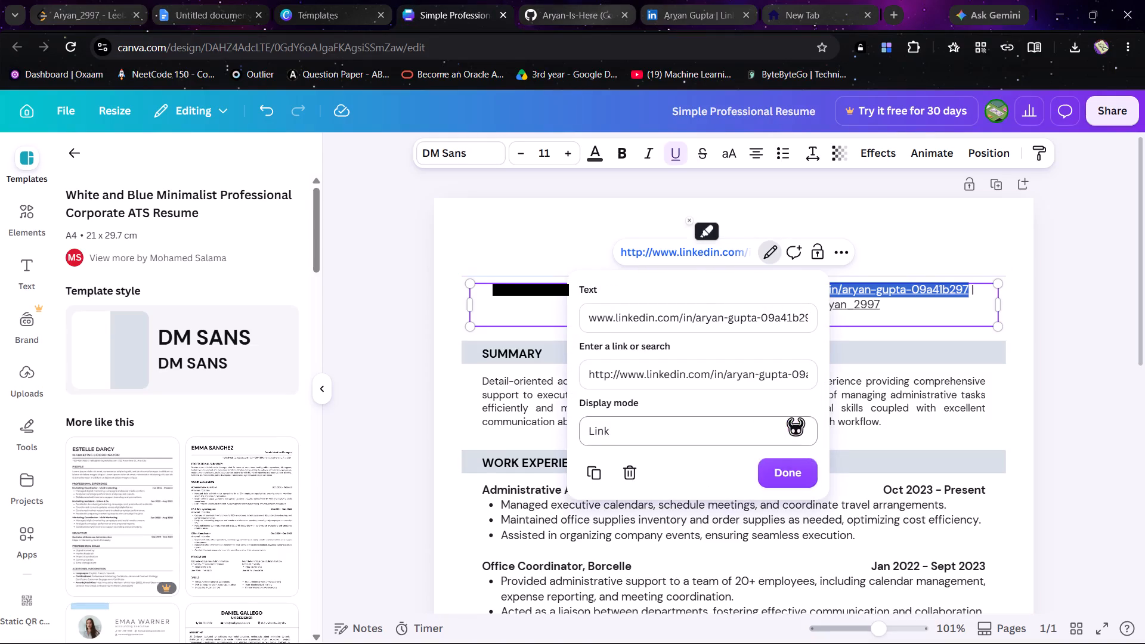
{"action": "left_click", "coordinate": [797, 473]}
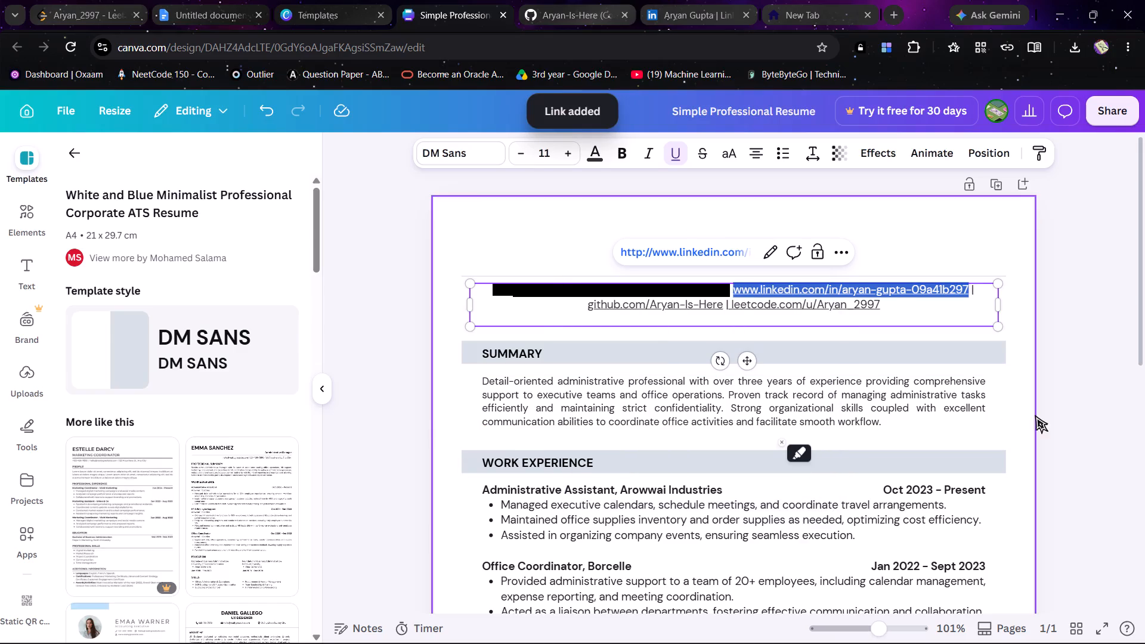
{"action": "left_click", "coordinate": [1090, 401]}
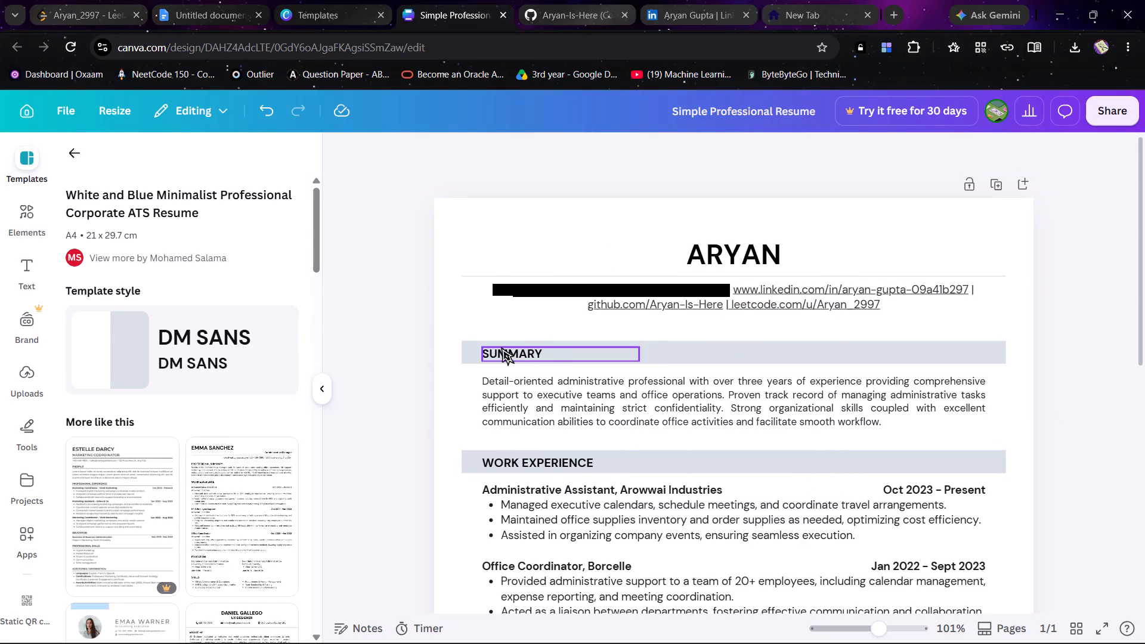
Look through the resume template's sections from the Summary heading down to Key Skills.
{"action": "left_click", "coordinate": [552, 354]}
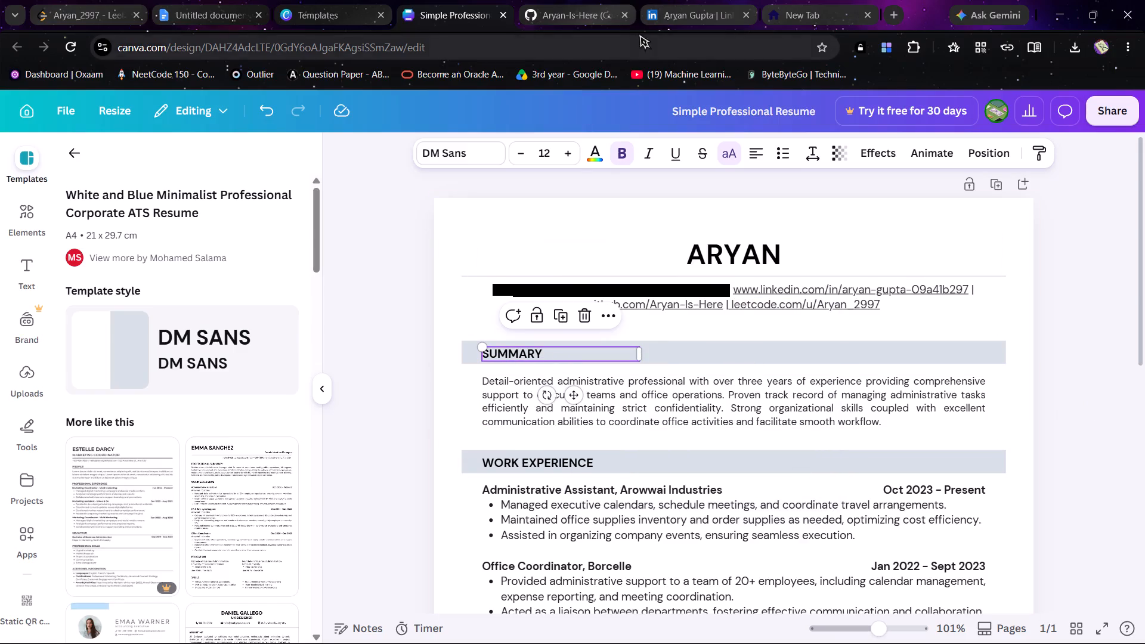
{"action": "left_click", "coordinate": [613, 0]}
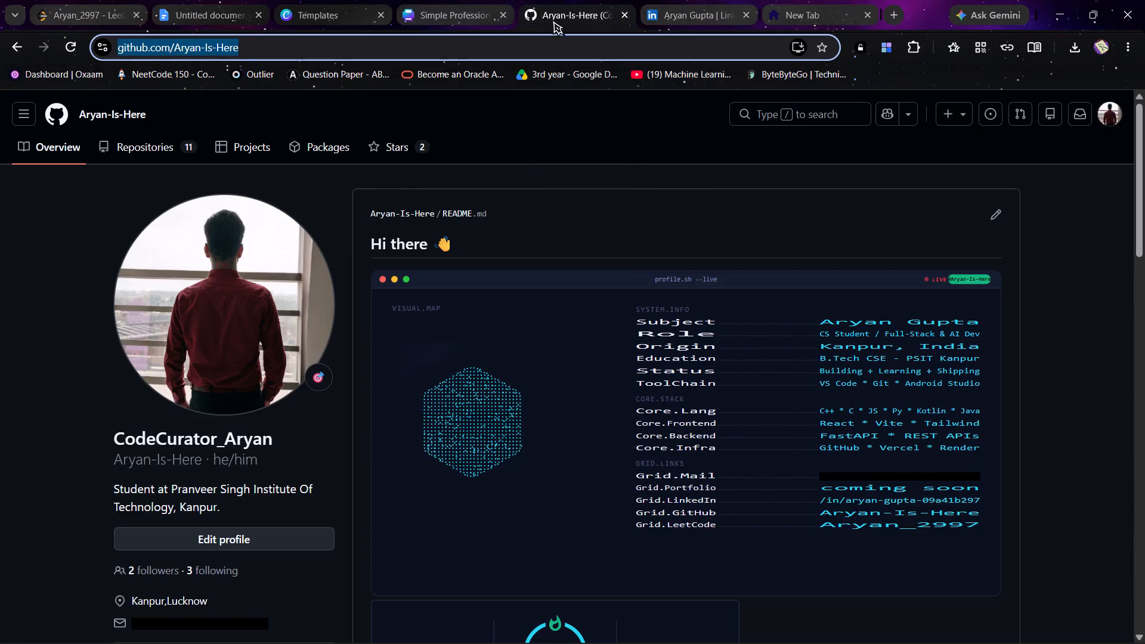
{"action": "left_click", "coordinate": [455, 0]}
{"action": "scroll", "coordinate": [521, 268], "scroll_direction": "down", "scroll_amount": 2}
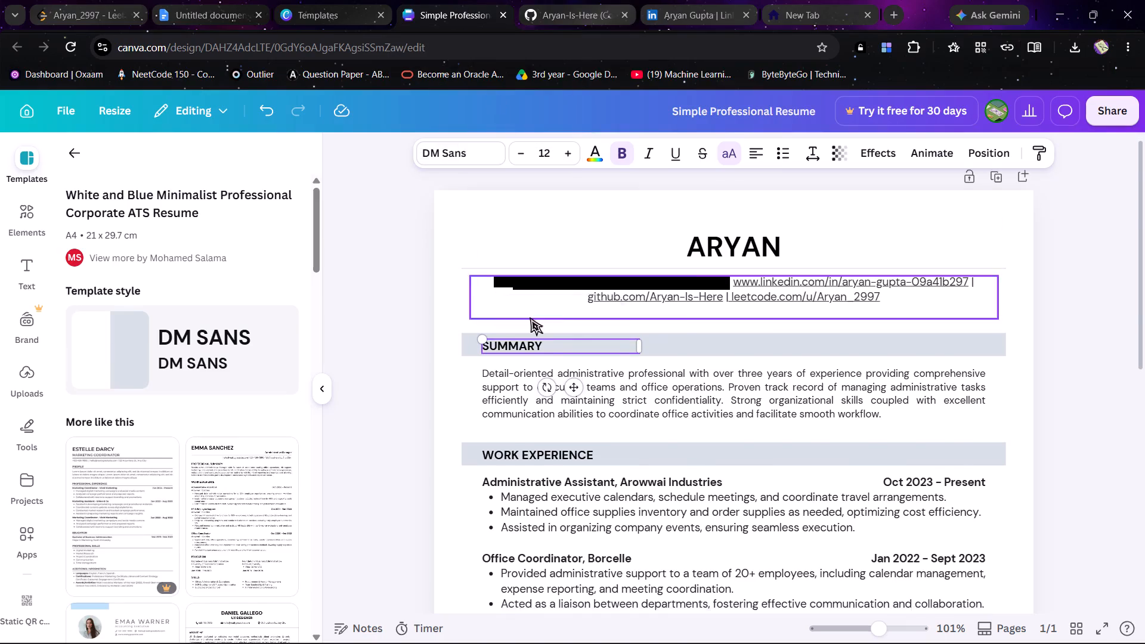
{"action": "scroll", "coordinate": [530, 317], "scroll_direction": "down", "scroll_amount": 2}
{"action": "scroll", "coordinate": [589, 488], "scroll_direction": "down", "scroll_amount": 1}
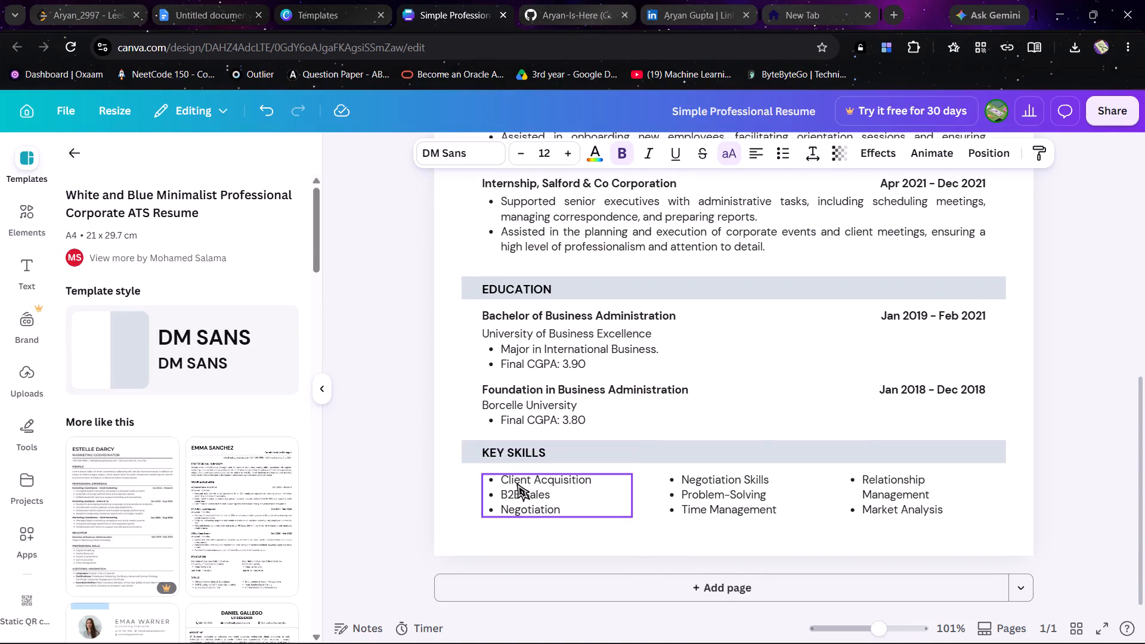
{"action": "scroll", "coordinate": [459, 454], "scroll_direction": "up", "scroll_amount": 4}
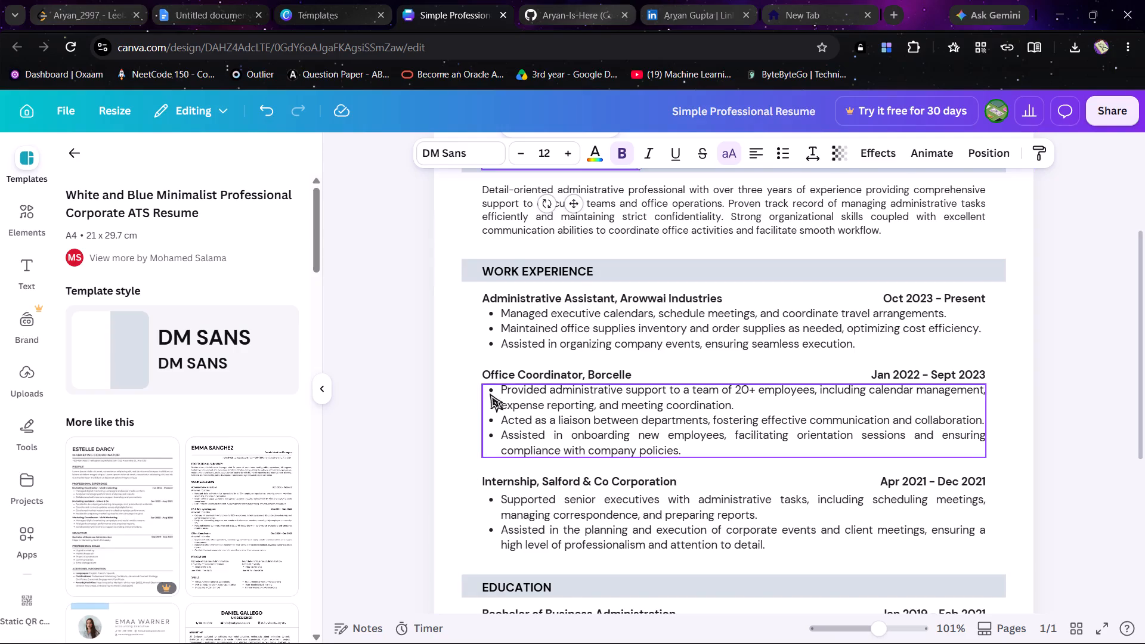
{"action": "scroll", "coordinate": [559, 380], "scroll_direction": "up", "scroll_amount": 2}
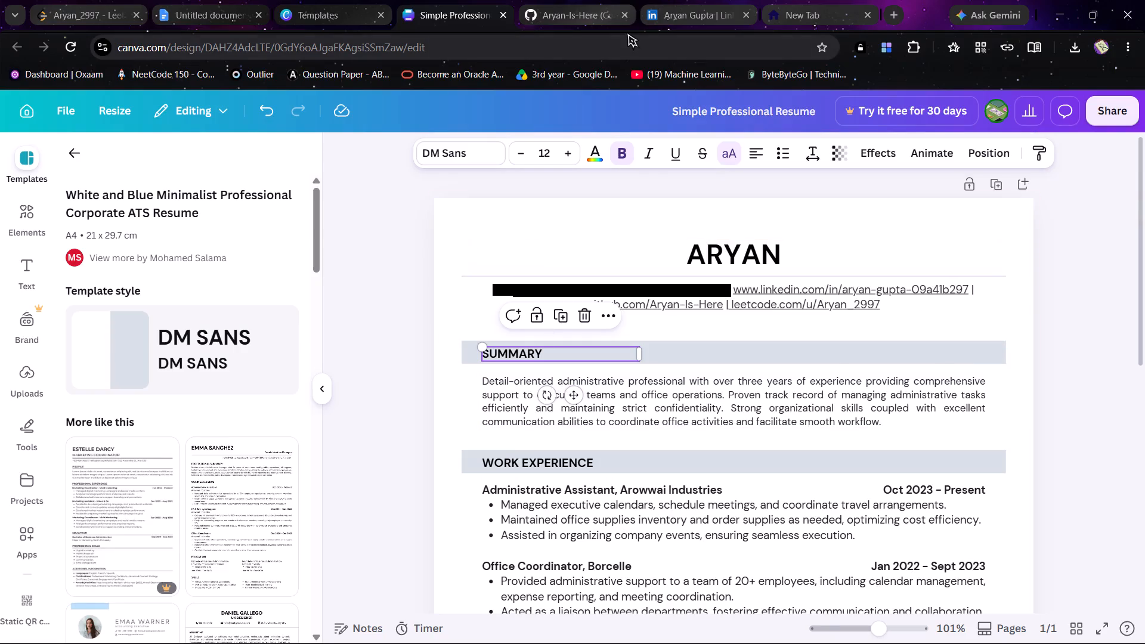
Rearrange the browser tabs so the Google Docs document and the Canva resume sit side by side at the end.
{"action": "left_click", "coordinate": [333, 0]}
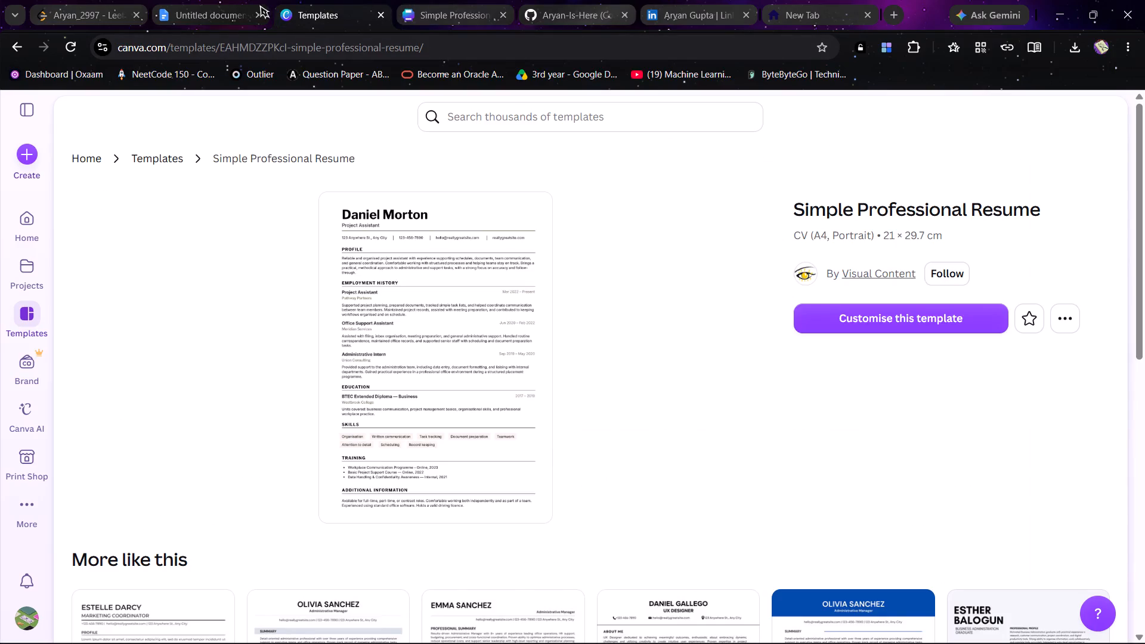
{"action": "left_click", "coordinate": [236, 0]}
{"action": "left_click_drag", "start_coordinate": [236, 0], "coordinate": [382, 2]}
{"action": "left_click_drag", "start_coordinate": [428, 7], "coordinate": [679, 1]}
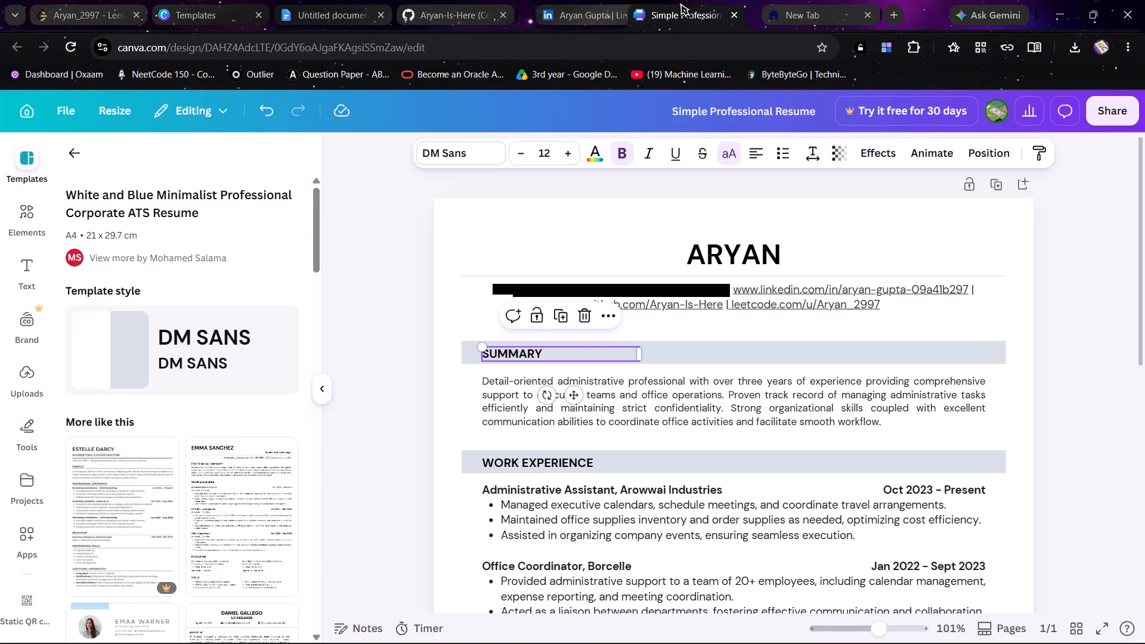
{"action": "left_click_drag", "start_coordinate": [679, 1], "coordinate": [759, 0]}
{"action": "left_click_drag", "start_coordinate": [326, 4], "coordinate": [656, 0]}
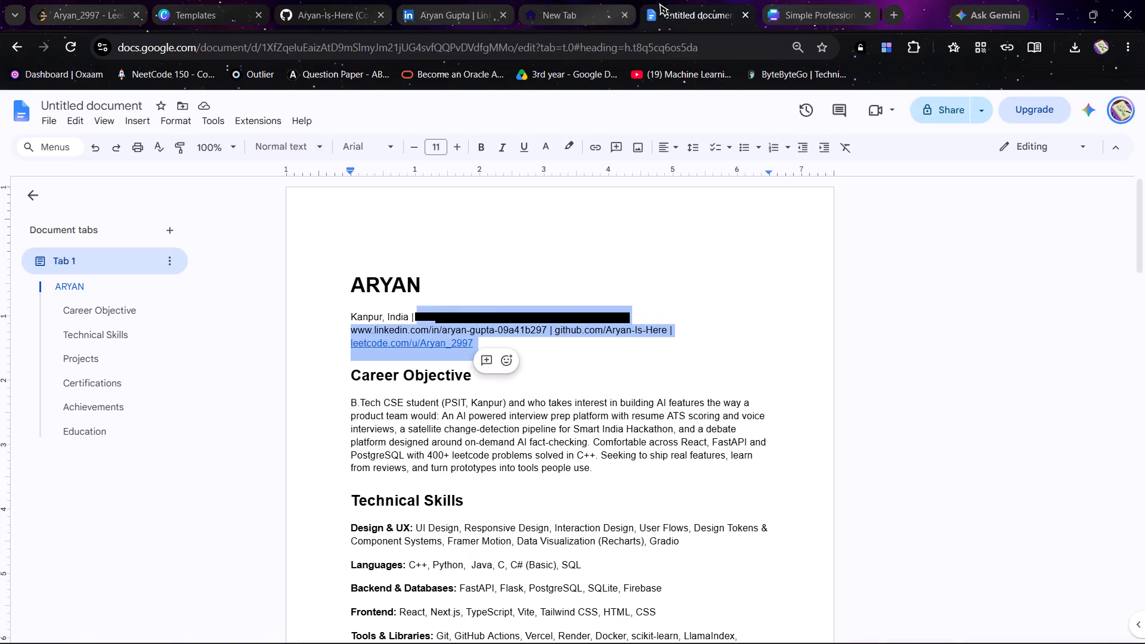
Replace the resume's "Summary" heading with the "Career Objective" heading copied from the Google Docs document.
{"action": "left_click_drag", "start_coordinate": [354, 376], "coordinate": [467, 373]}
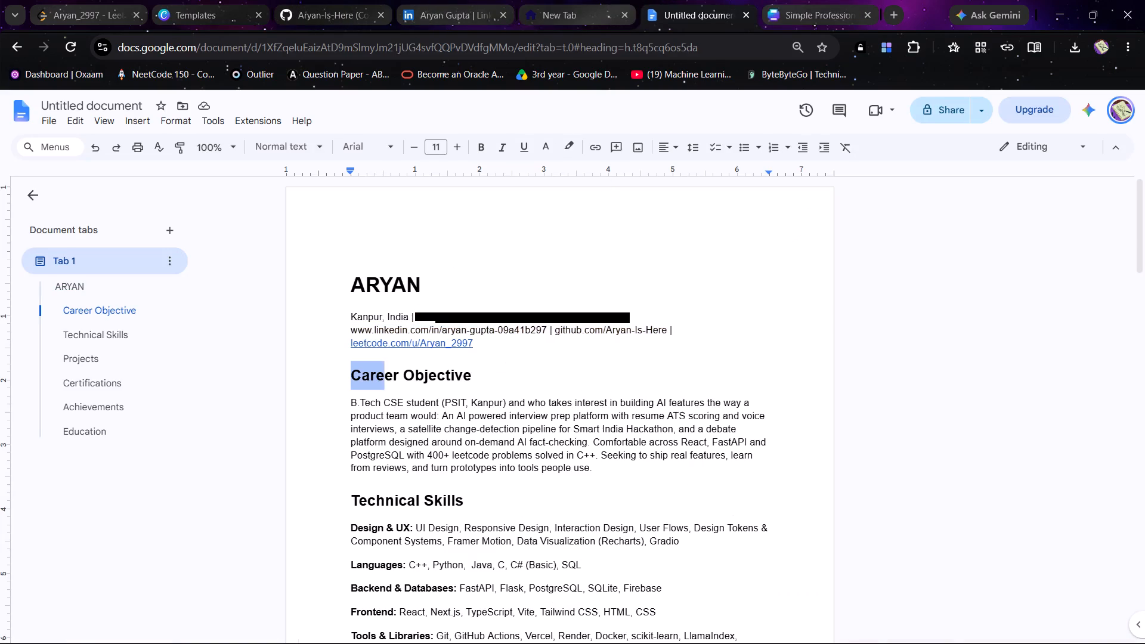
{"action": "left_click_drag", "start_coordinate": [467, 373], "coordinate": [473, 371]}
{"action": "key", "text": "ctrl+c"}
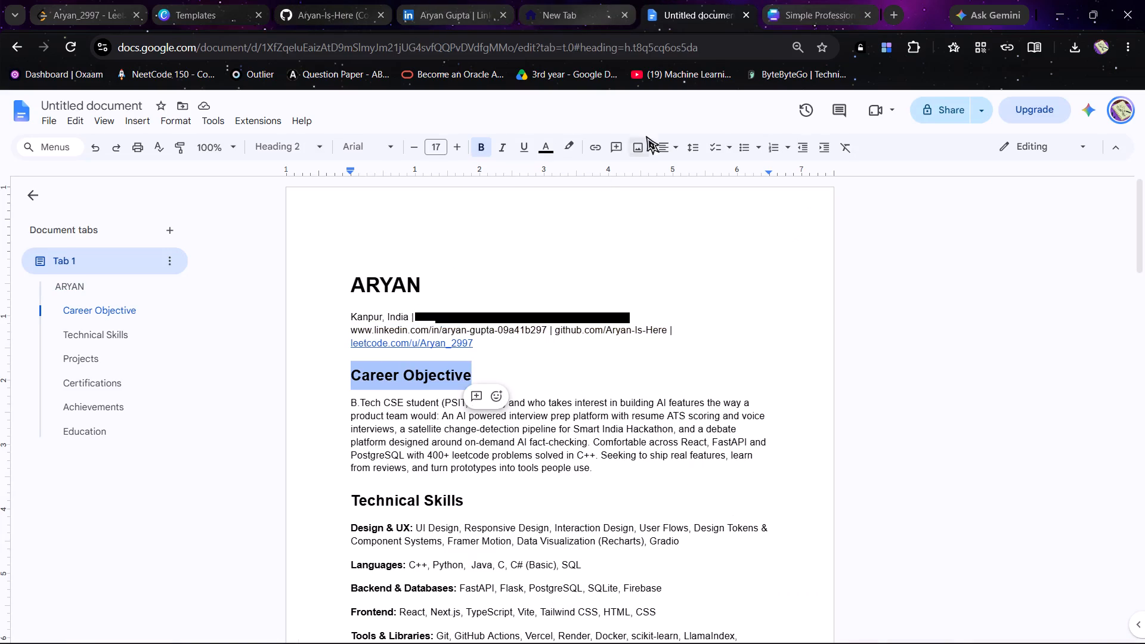
{"action": "left_click", "coordinate": [804, 12]}
{"action": "left_click", "coordinate": [553, 355]}
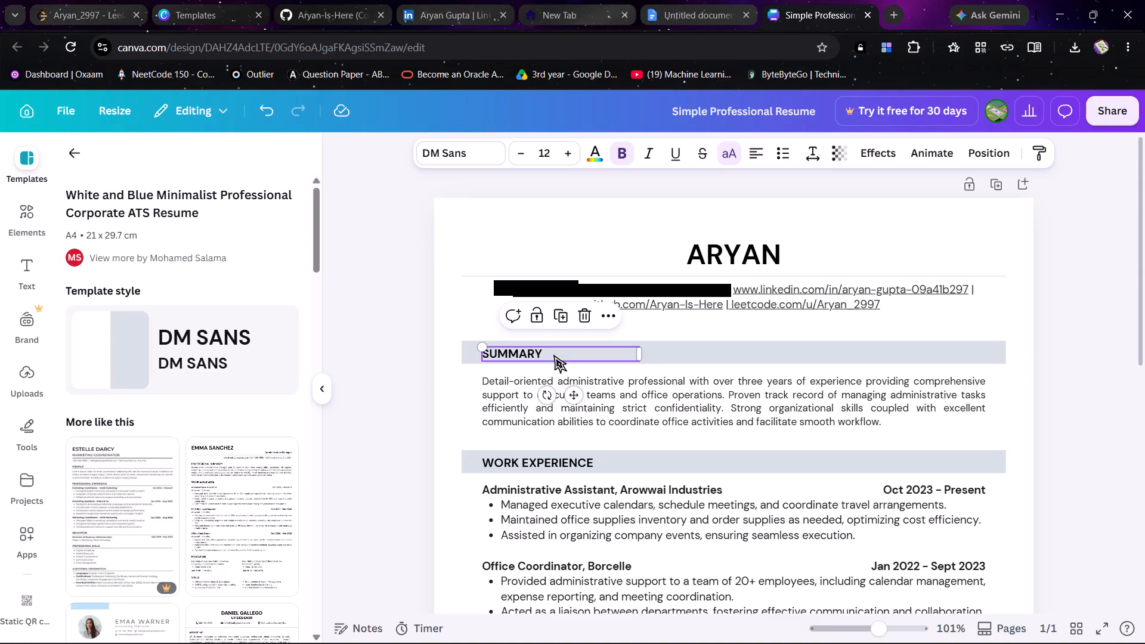
{"action": "key", "text": "ctrl+v"}
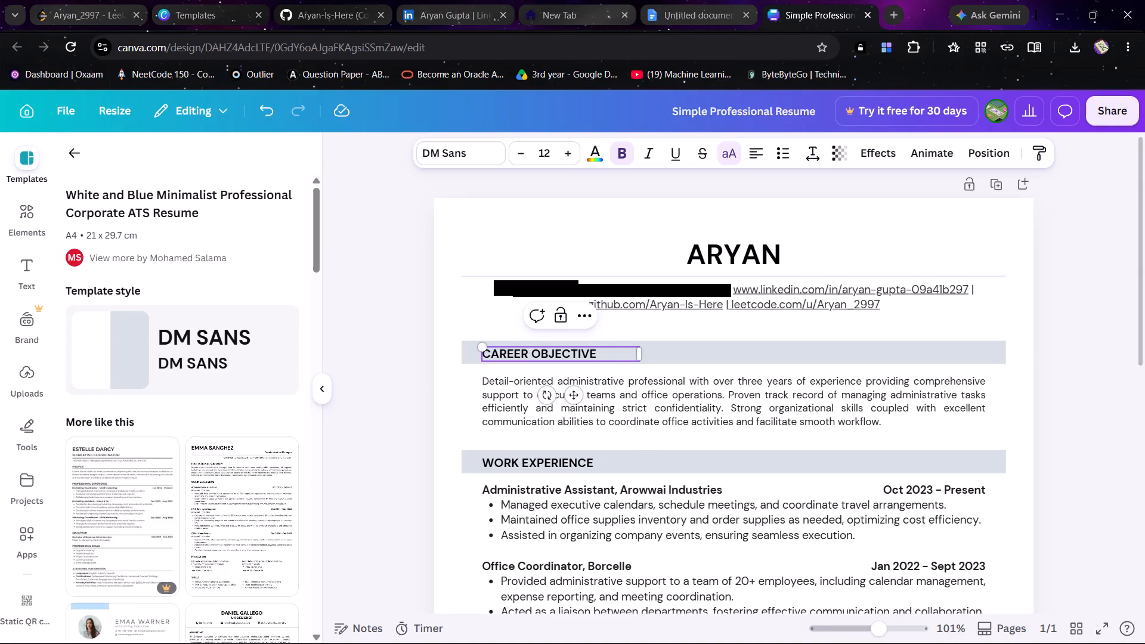
Replace the sample paragraph under Career Objective with the B.Tech CSE student objective paragraph copied from the Google Docs document.
{"action": "left_click", "coordinate": [914, 422]}
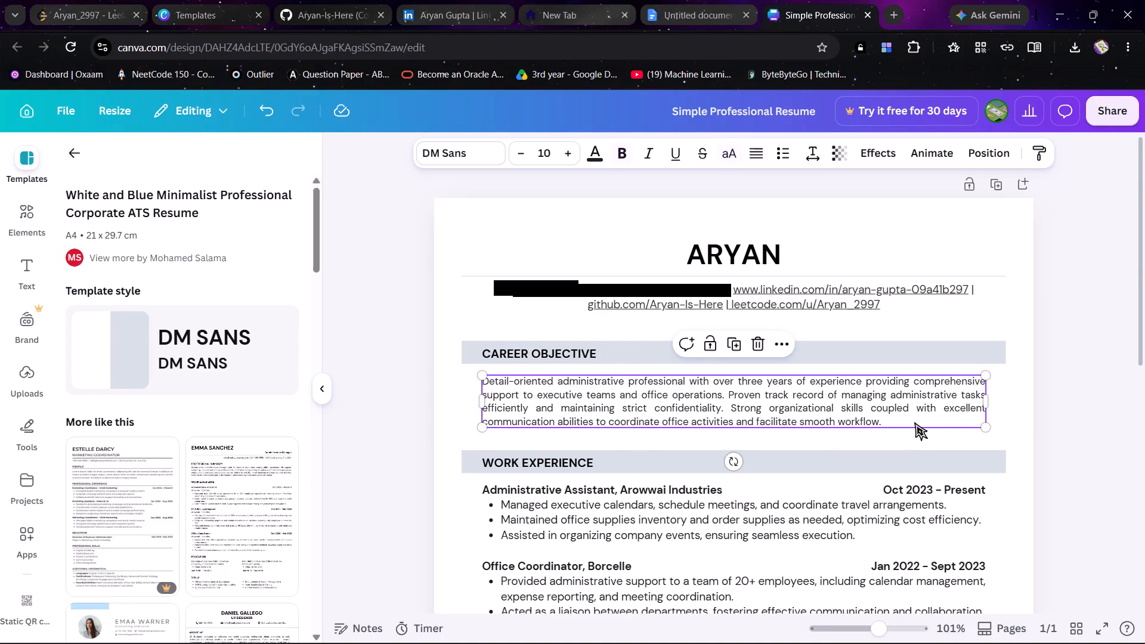
{"action": "left_click", "coordinate": [682, 12]}
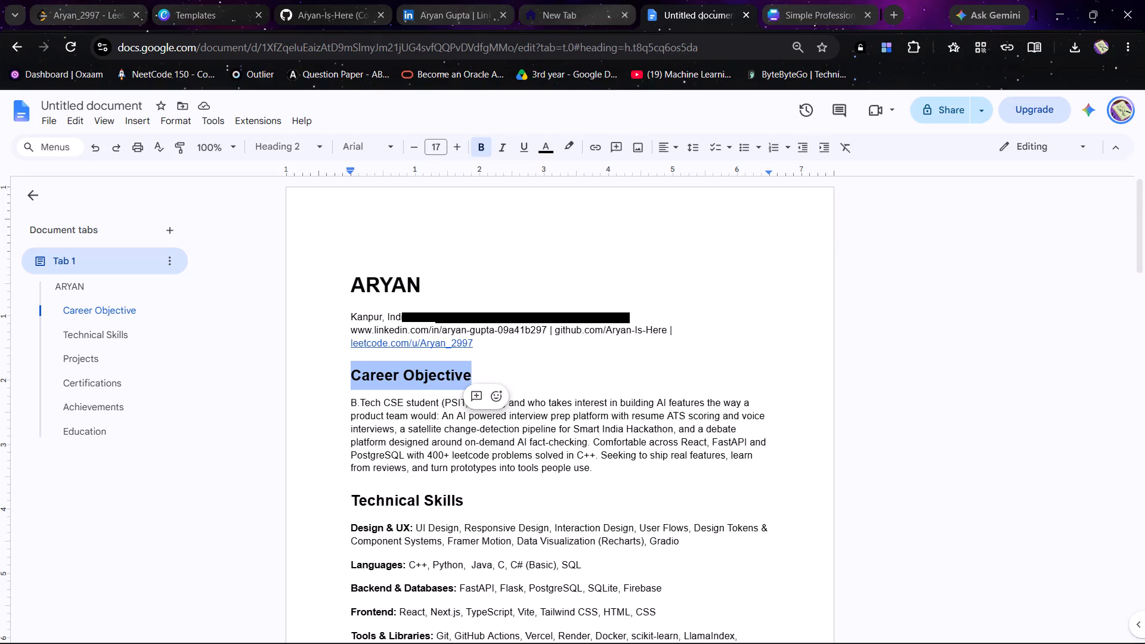
{"action": "left_click_drag", "start_coordinate": [352, 404], "coordinate": [601, 467]}
{"action": "key", "text": "ctrl+c"}
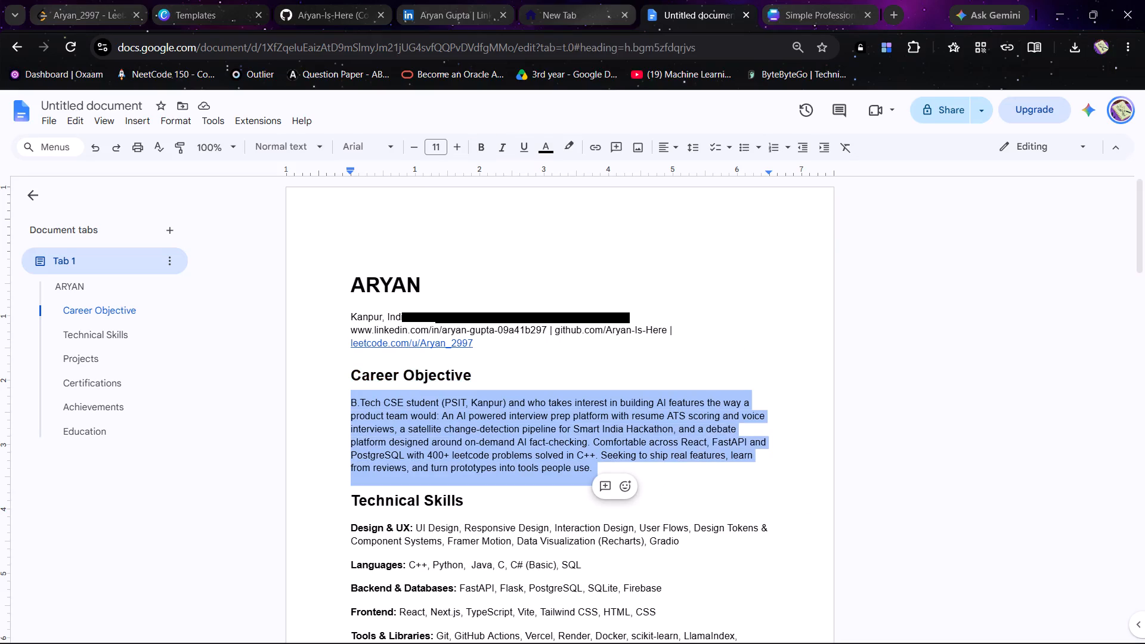
{"action": "left_click", "coordinate": [778, 1]}
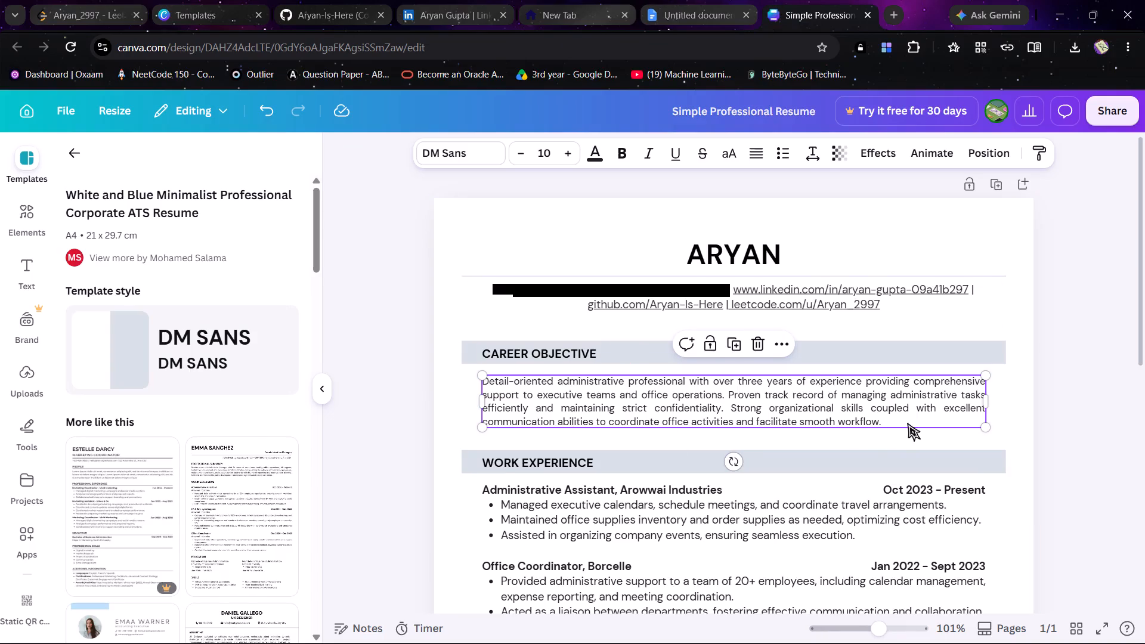
{"action": "left_click", "coordinate": [907, 423]}
{"action": "key", "text": "ctrl+v"}
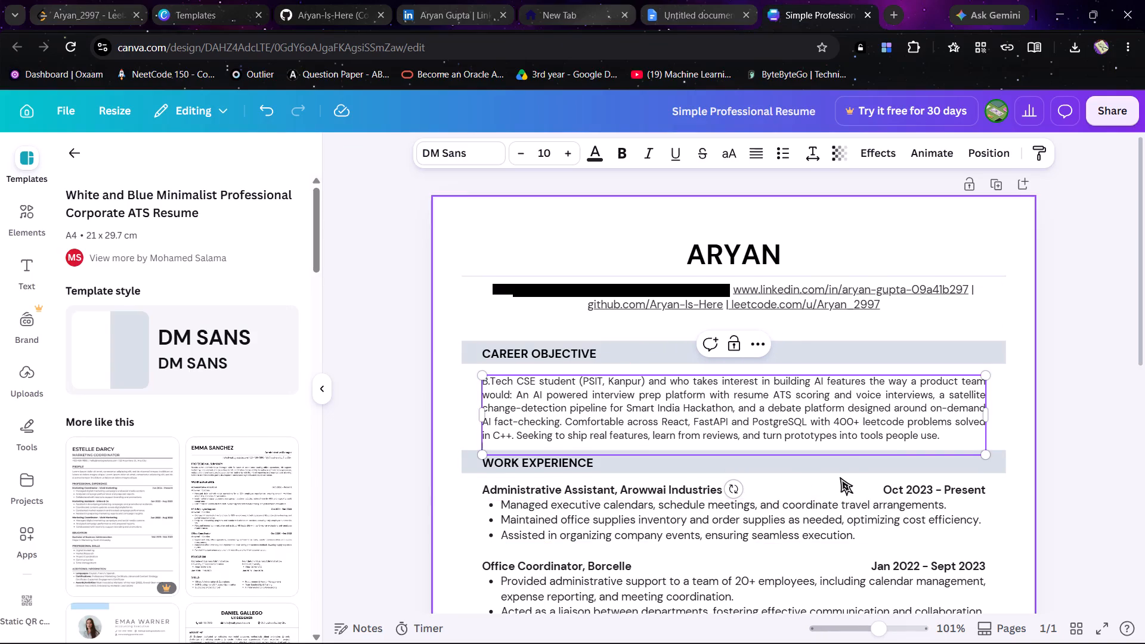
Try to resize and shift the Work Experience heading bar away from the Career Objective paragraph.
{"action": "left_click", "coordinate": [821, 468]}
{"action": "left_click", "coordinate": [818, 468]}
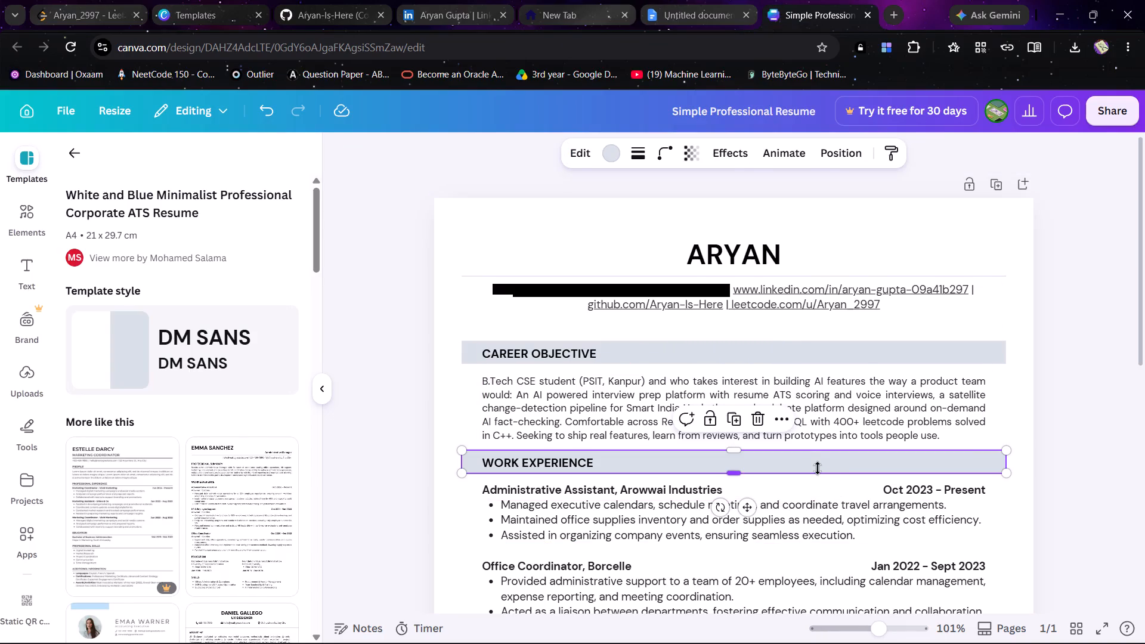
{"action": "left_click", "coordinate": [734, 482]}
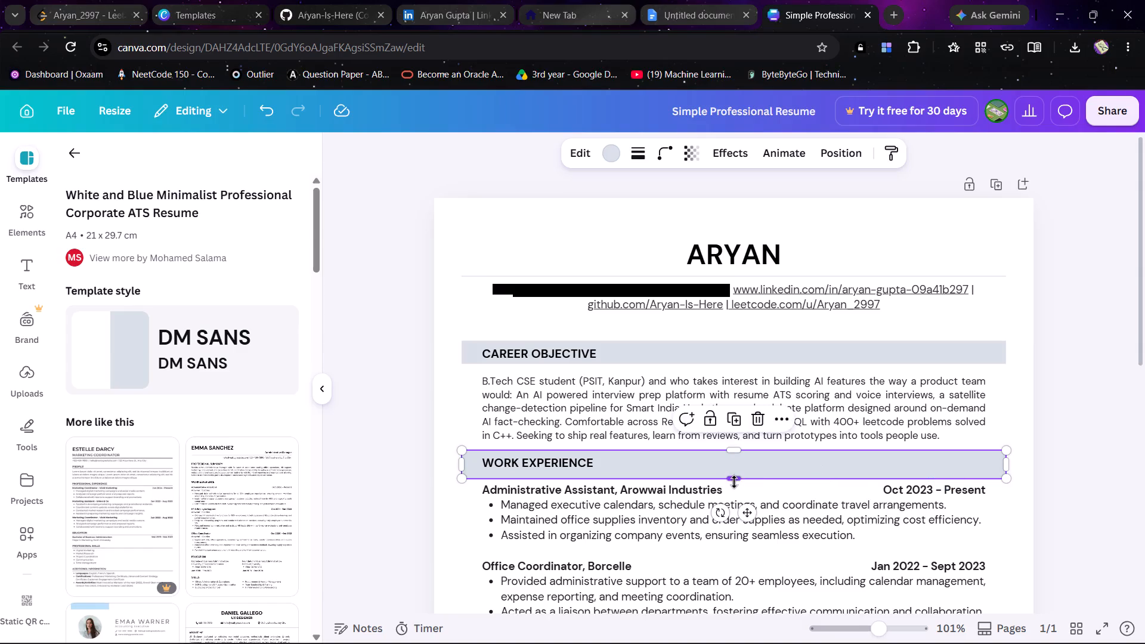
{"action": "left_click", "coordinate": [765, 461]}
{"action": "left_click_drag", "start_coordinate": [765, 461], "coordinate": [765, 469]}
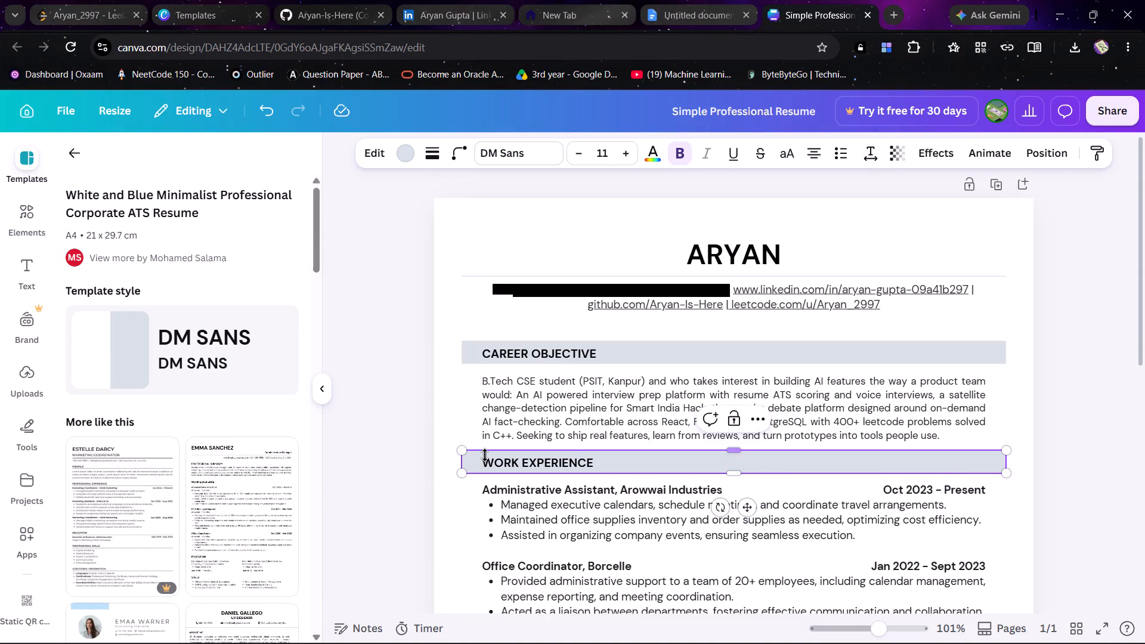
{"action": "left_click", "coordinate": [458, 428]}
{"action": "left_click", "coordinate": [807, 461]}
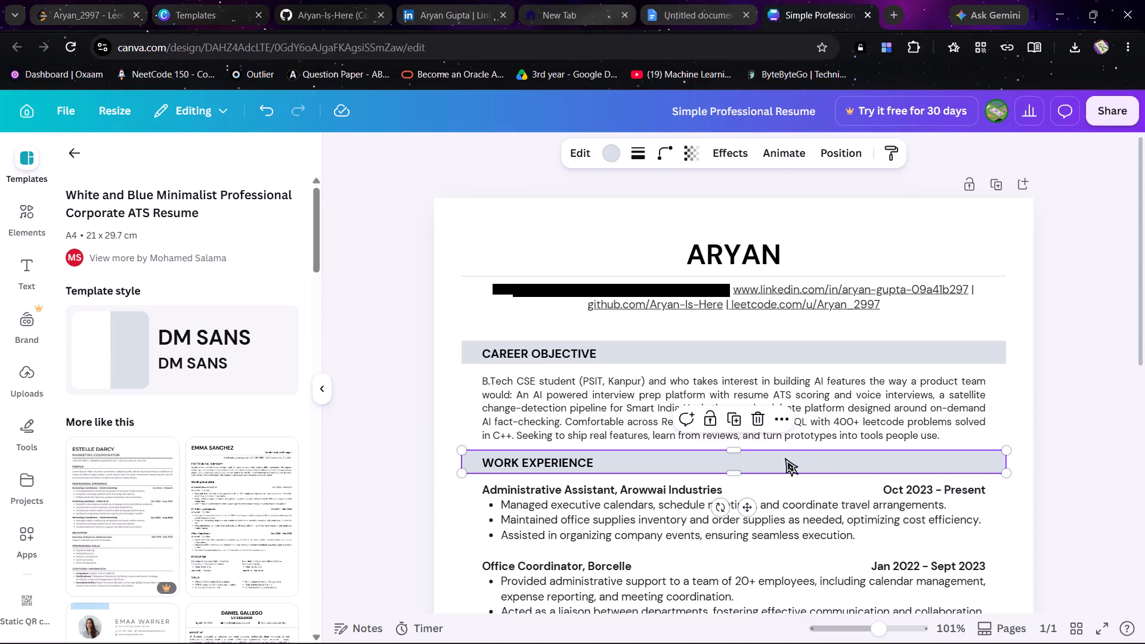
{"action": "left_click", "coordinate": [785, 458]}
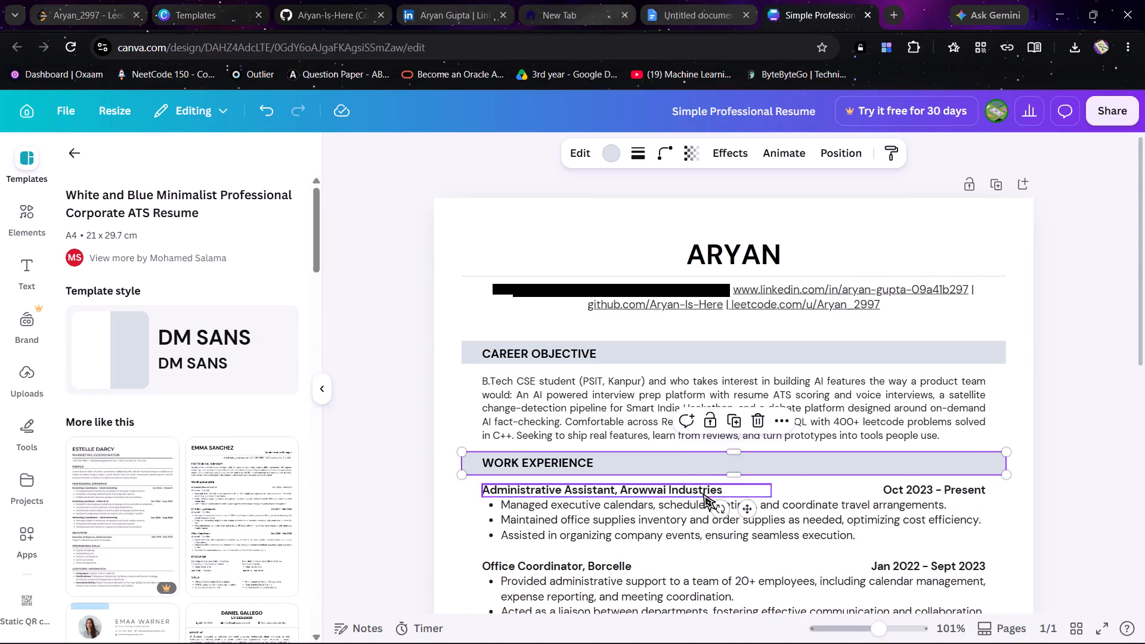
Move the whole Work Experience section, heading bar and all three job entries together, slightly down the page.
{"action": "scroll", "coordinate": [689, 502], "scroll_direction": "down", "scroll_amount": 3}
{"action": "scroll", "coordinate": [689, 486], "scroll_direction": "up", "scroll_amount": 3}
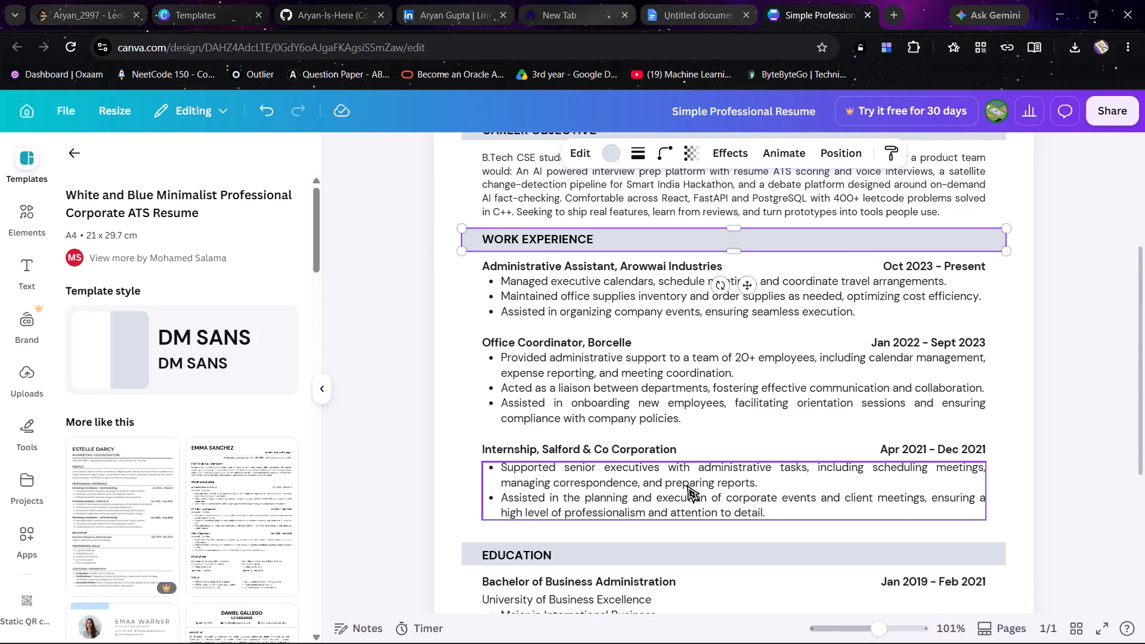
{"action": "left_click", "coordinate": [698, 247]}
{"action": "left_click", "coordinate": [698, 241]}
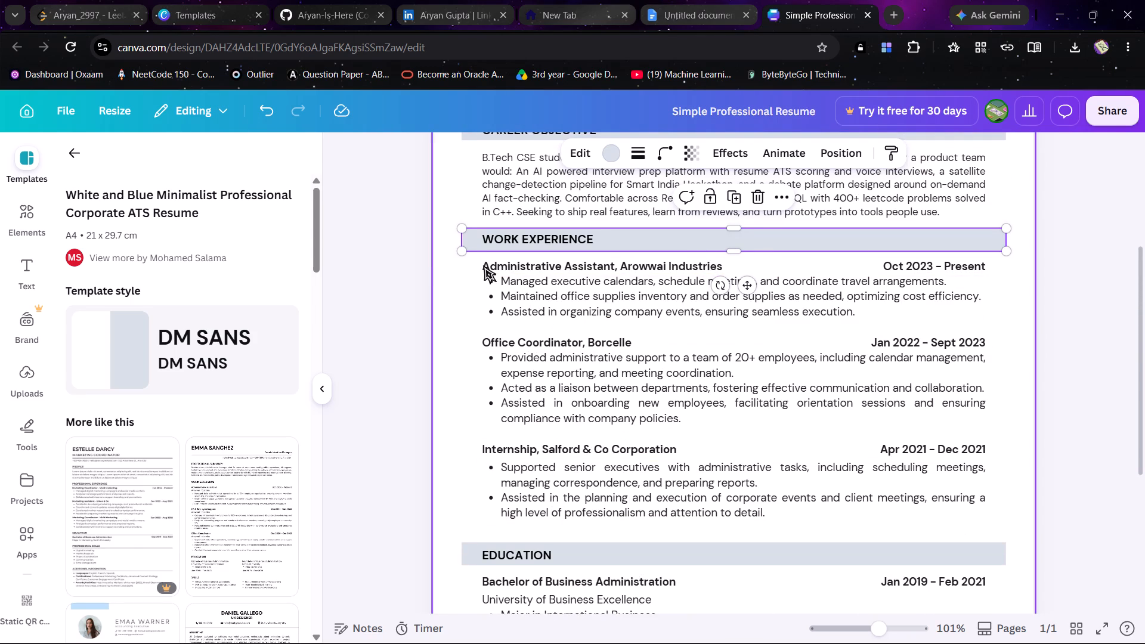
{"action": "left_click_drag", "start_coordinate": [475, 267], "coordinate": [495, 275]}
{"action": "left_click", "coordinate": [443, 231]}
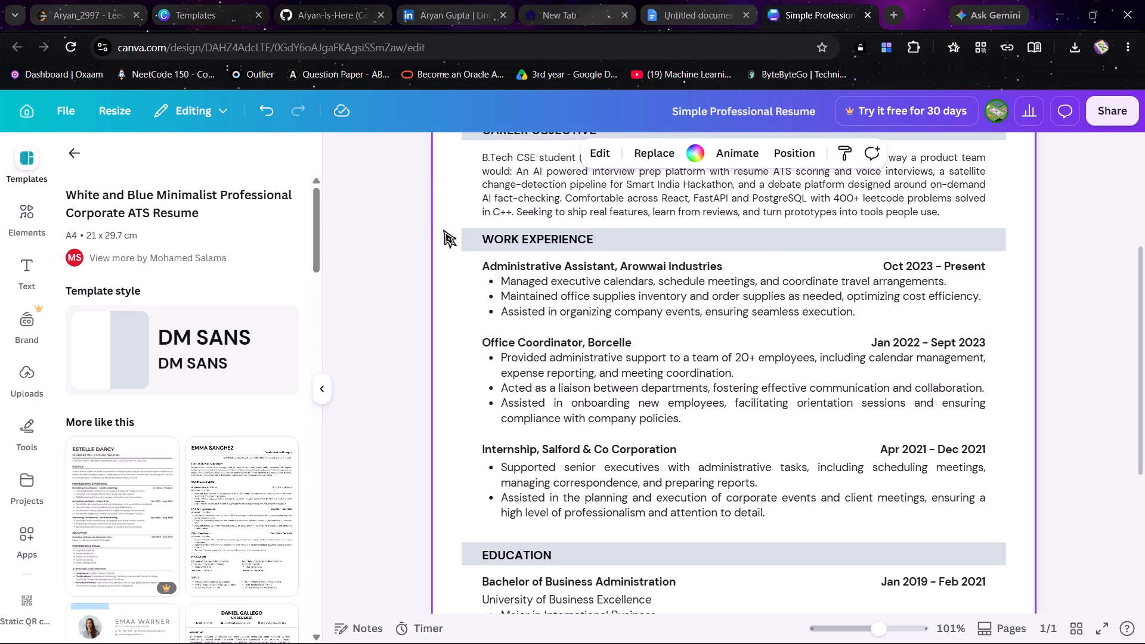
{"action": "left_click_drag", "start_coordinate": [447, 232], "coordinate": [1011, 524]}
{"action": "left_click", "coordinate": [757, 244]}
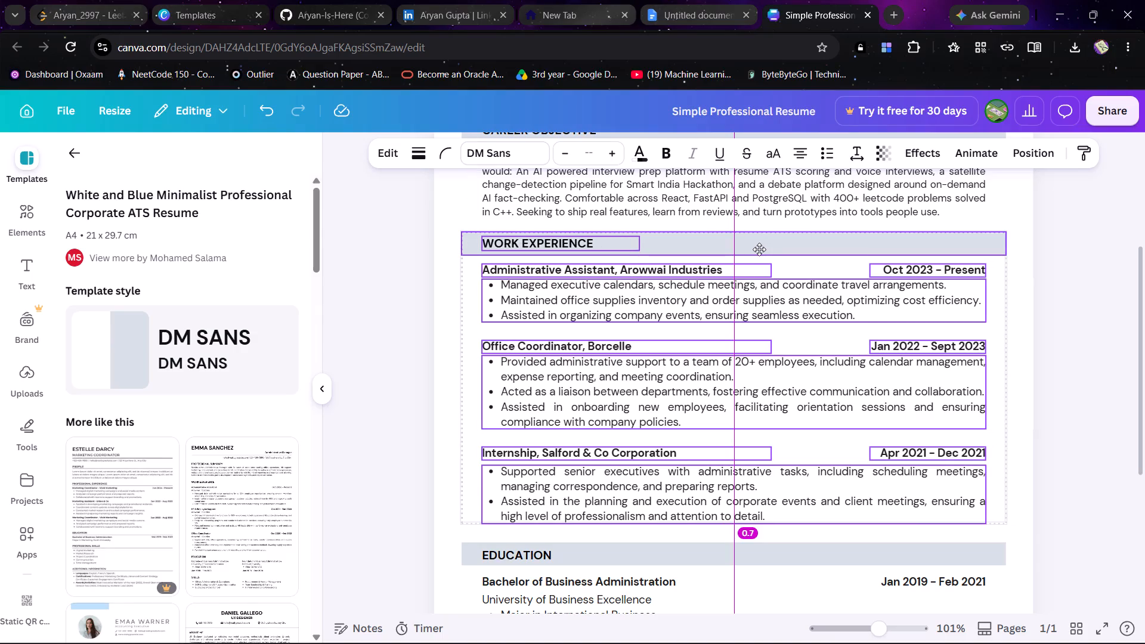
{"action": "left_click", "coordinate": [691, 250]}
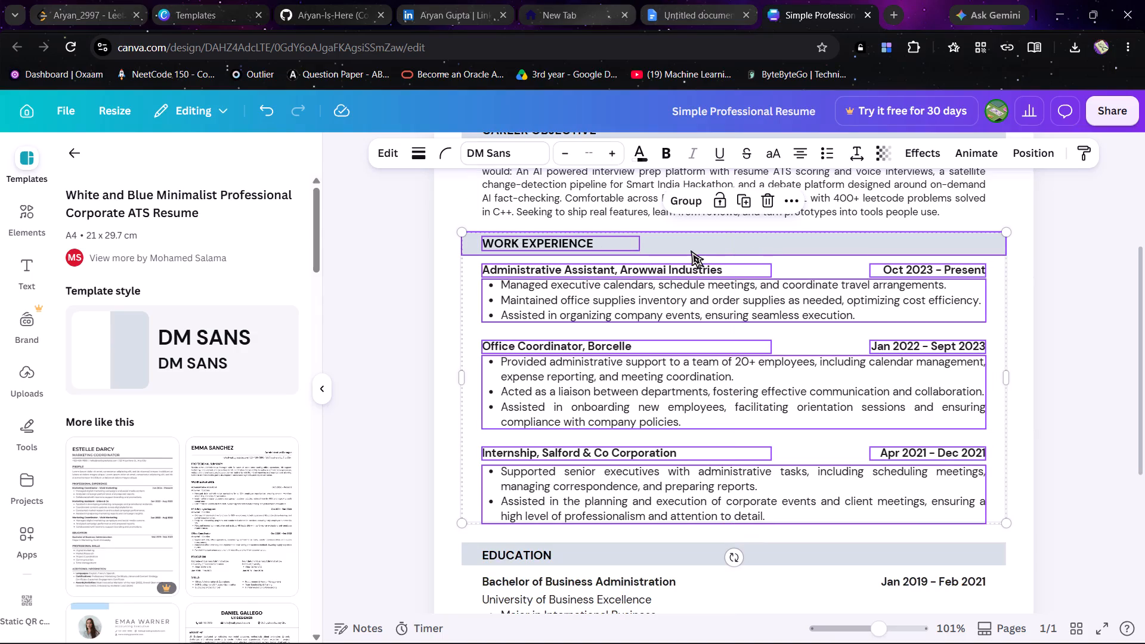
Move the Career Objective heading, its bar and its paragraph together up closer to the contact links.
{"action": "scroll", "coordinate": [558, 368], "scroll_direction": "up", "scroll_amount": 3}
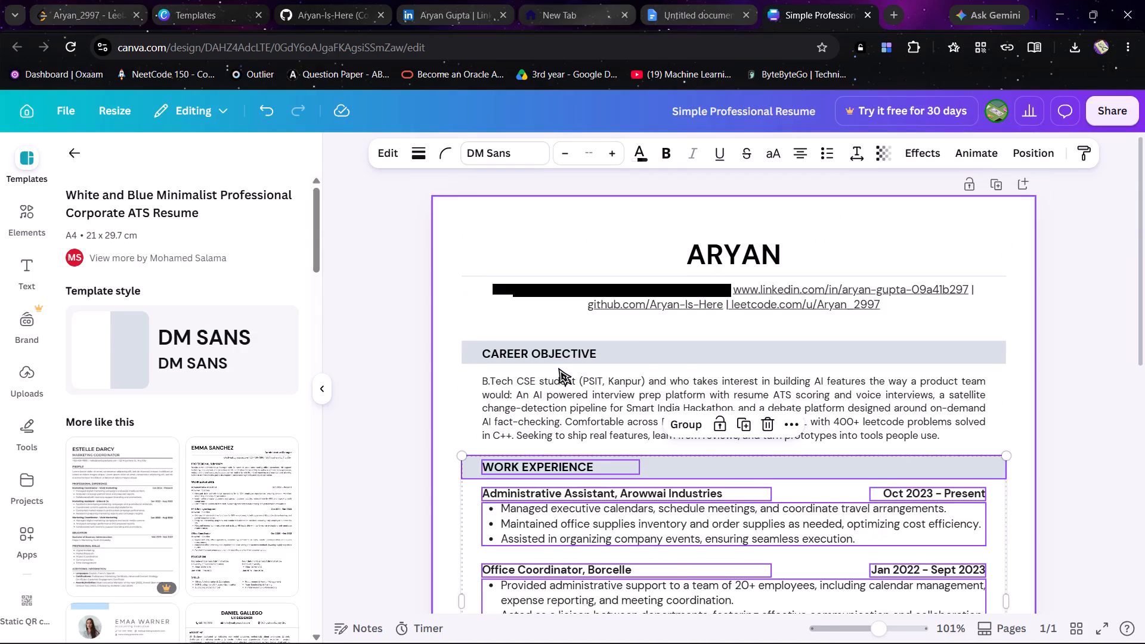
{"action": "left_click_drag", "start_coordinate": [454, 339], "coordinate": [731, 393]}
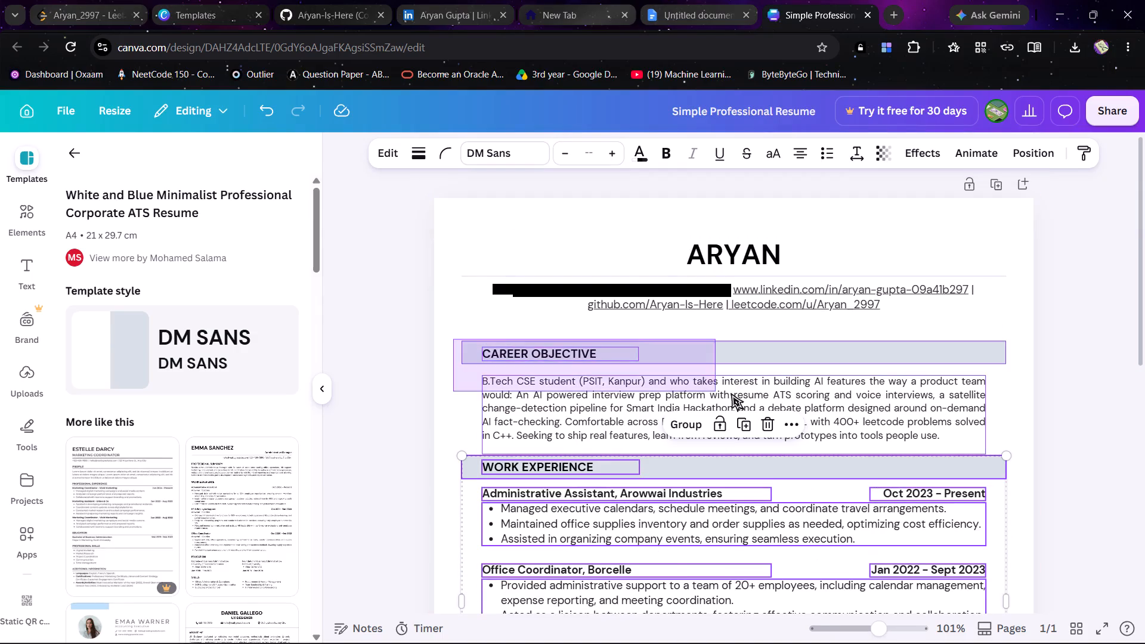
{"action": "left_click_drag", "start_coordinate": [731, 393], "coordinate": [1016, 434]}
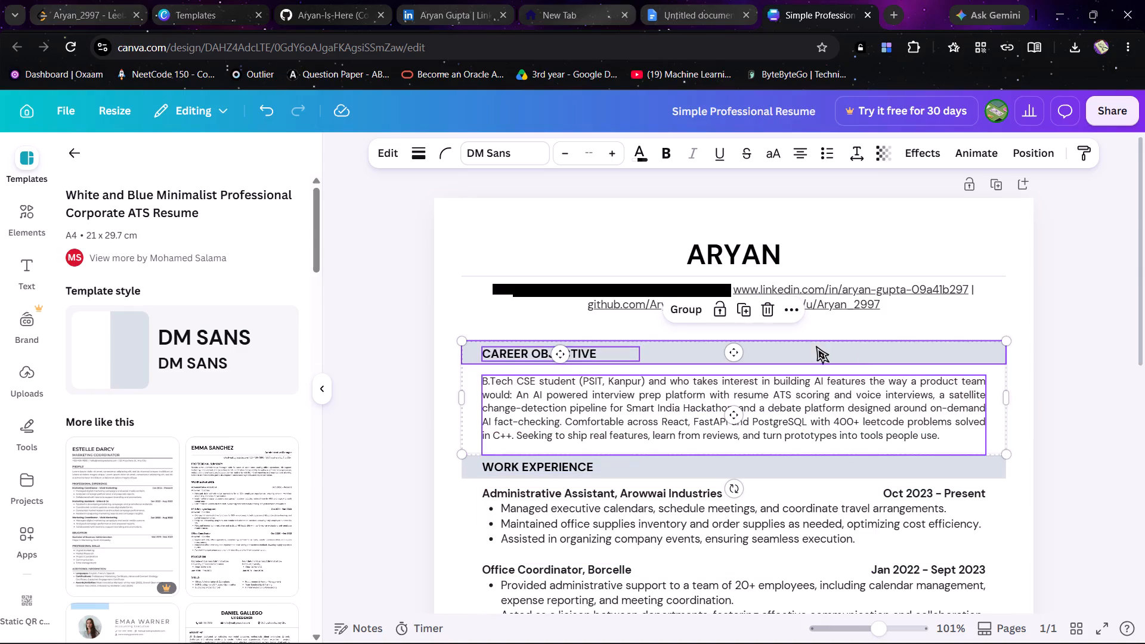
{"action": "left_click_drag", "start_coordinate": [801, 347], "coordinate": [800, 328]}
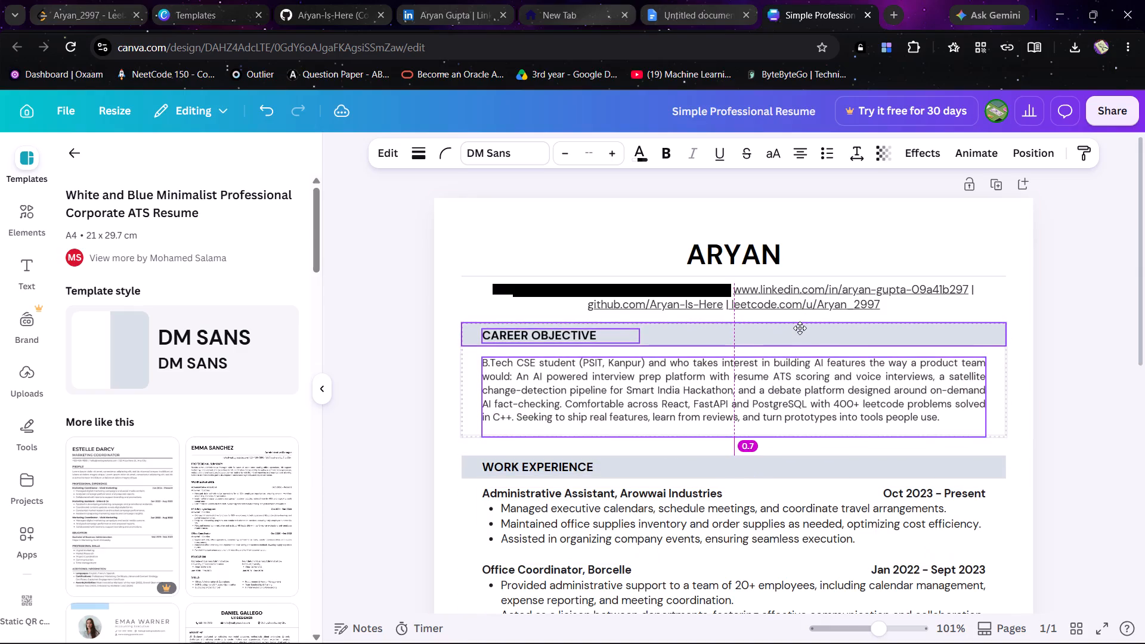
{"action": "left_click_drag", "start_coordinate": [800, 328], "coordinate": [801, 330]}
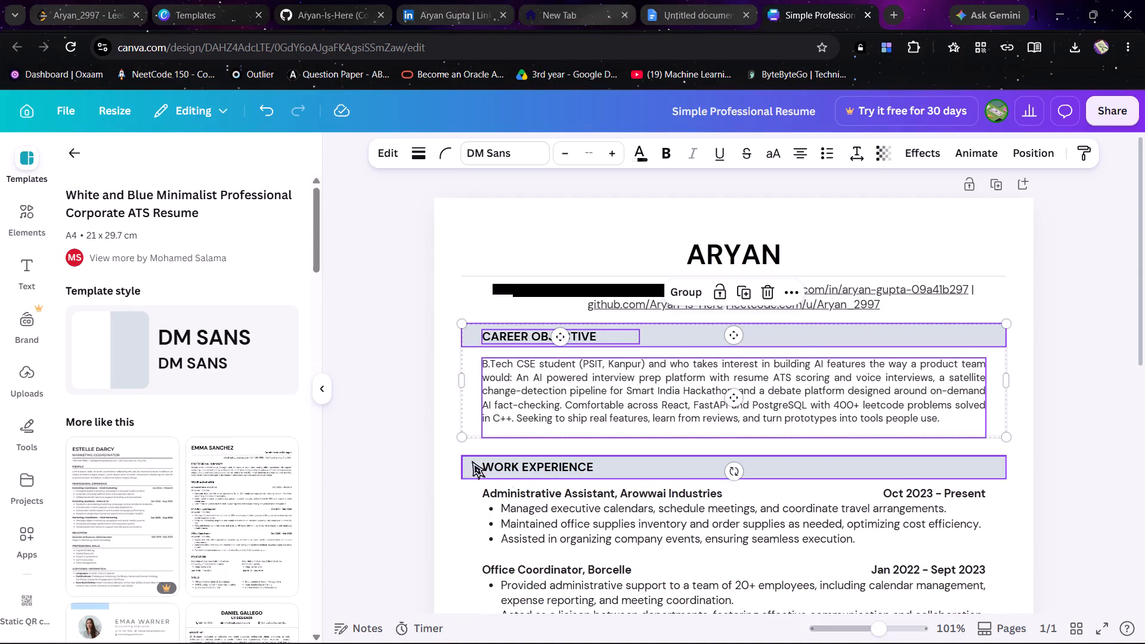
Move the whole Work Experience section, heading bar and three job entries together, up closer to the Career Objective paragraph.
{"action": "left_click", "coordinate": [452, 450]}
{"action": "scroll", "coordinate": [453, 485], "scroll_direction": "down", "scroll_amount": 2}
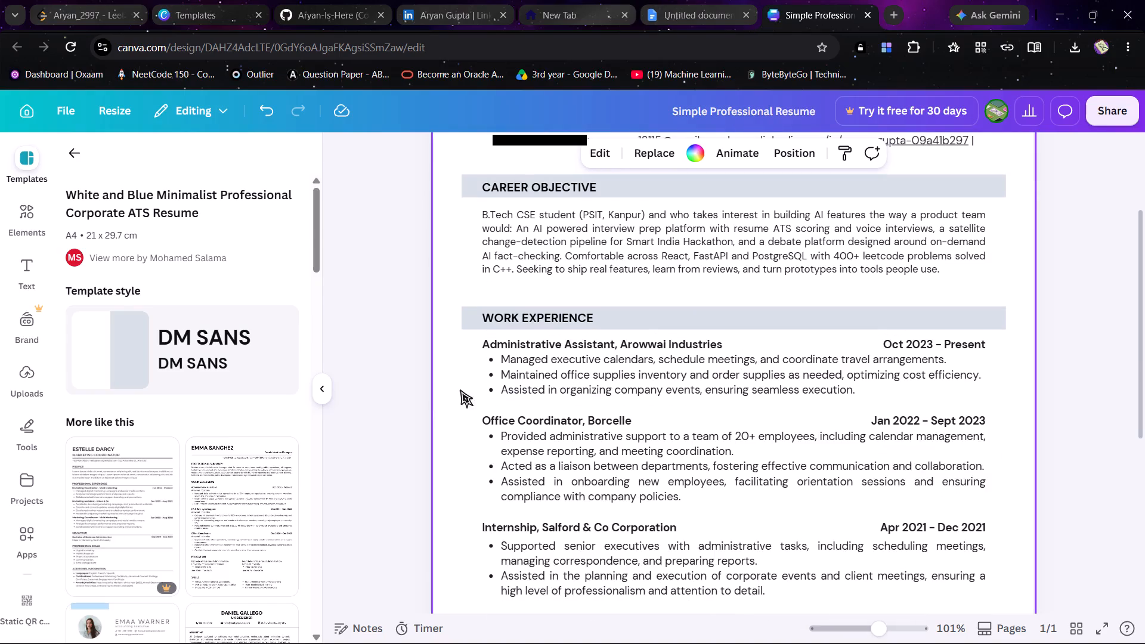
{"action": "left_click_drag", "start_coordinate": [450, 316], "coordinate": [902, 596]}
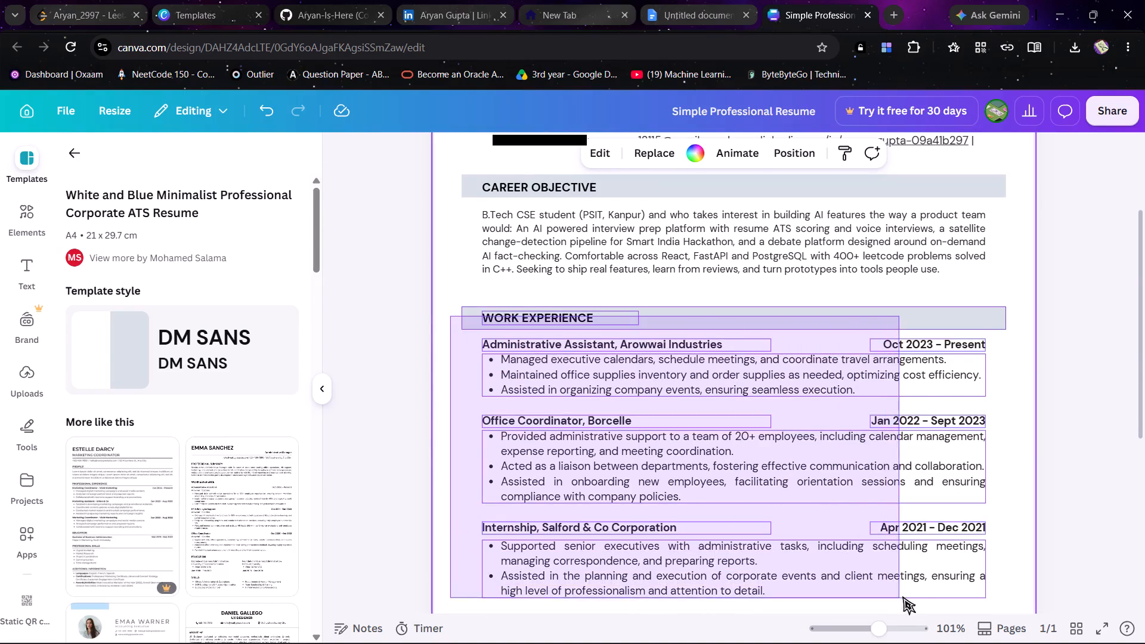
{"action": "left_click_drag", "start_coordinate": [902, 596], "coordinate": [993, 295]}
{"action": "scroll", "coordinate": [911, 589], "scroll_direction": "down", "scroll_amount": 2}
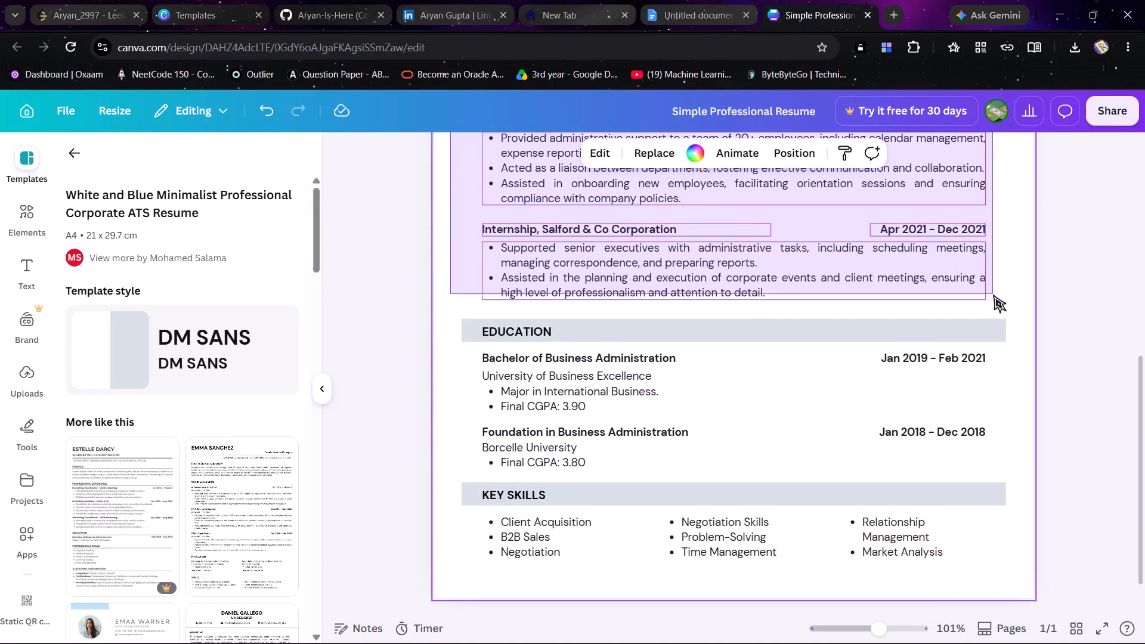
{"action": "left_click_drag", "start_coordinate": [993, 295], "coordinate": [1005, 299]}
{"action": "scroll", "coordinate": [994, 375], "scroll_direction": "up", "scroll_amount": 4}
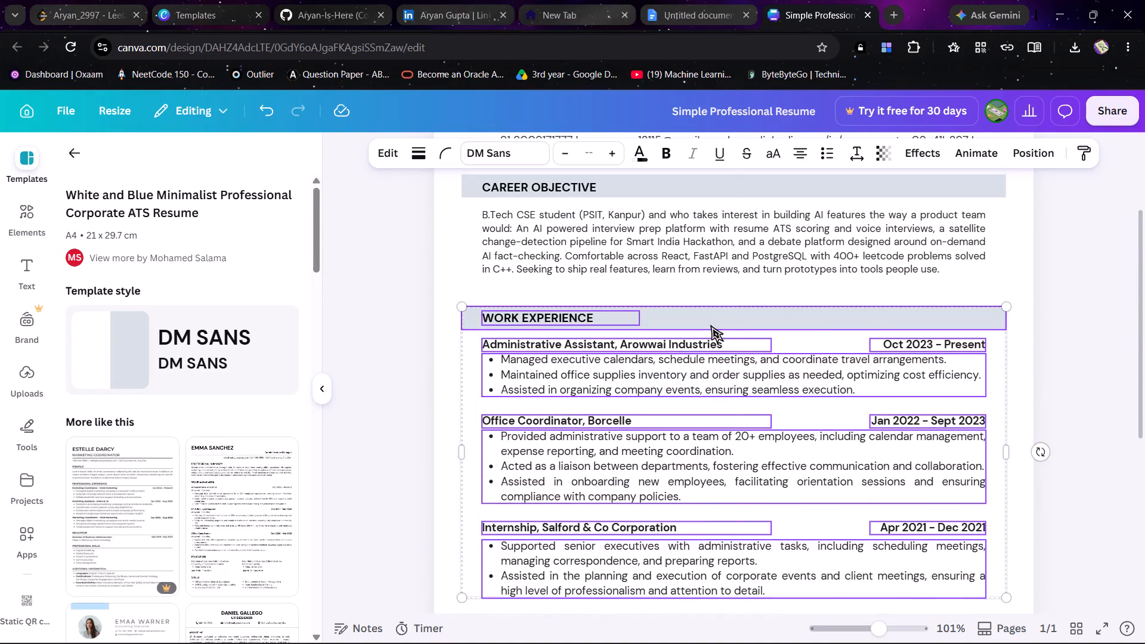
{"action": "left_click_drag", "start_coordinate": [710, 322], "coordinate": [708, 306]}
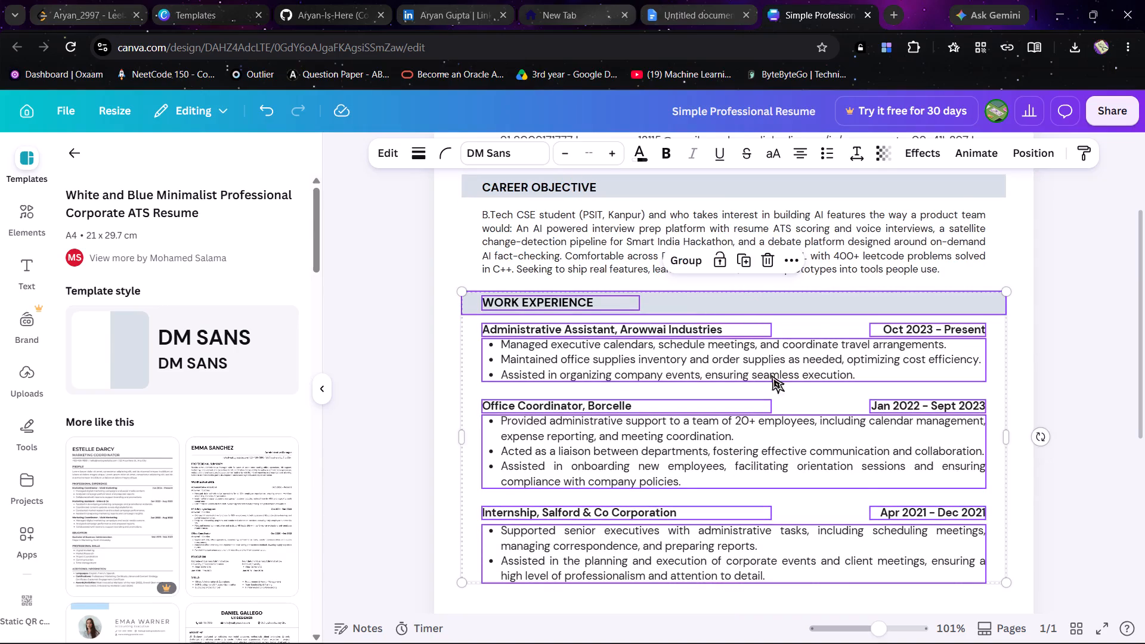
{"action": "scroll", "coordinate": [793, 392], "scroll_direction": "up", "scroll_amount": 2}
{"action": "left_click", "coordinate": [1025, 390]}
Replace the "Work Experience" section heading with "Projects".
{"action": "scroll", "coordinate": [1014, 404], "scroll_direction": "down", "scroll_amount": 2}
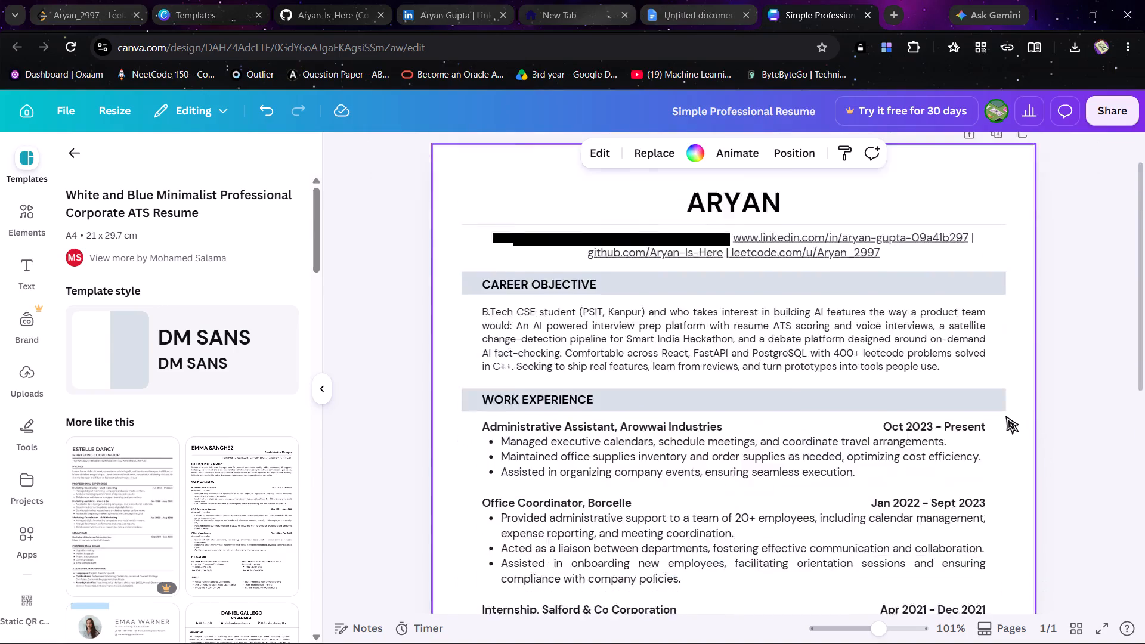
{"action": "scroll", "coordinate": [1005, 416], "scroll_direction": "down", "scroll_amount": 1}
{"action": "scroll", "coordinate": [1004, 417], "scroll_direction": "up", "scroll_amount": 3}
{"action": "scroll", "coordinate": [1004, 417], "scroll_direction": "down", "scroll_amount": 1}
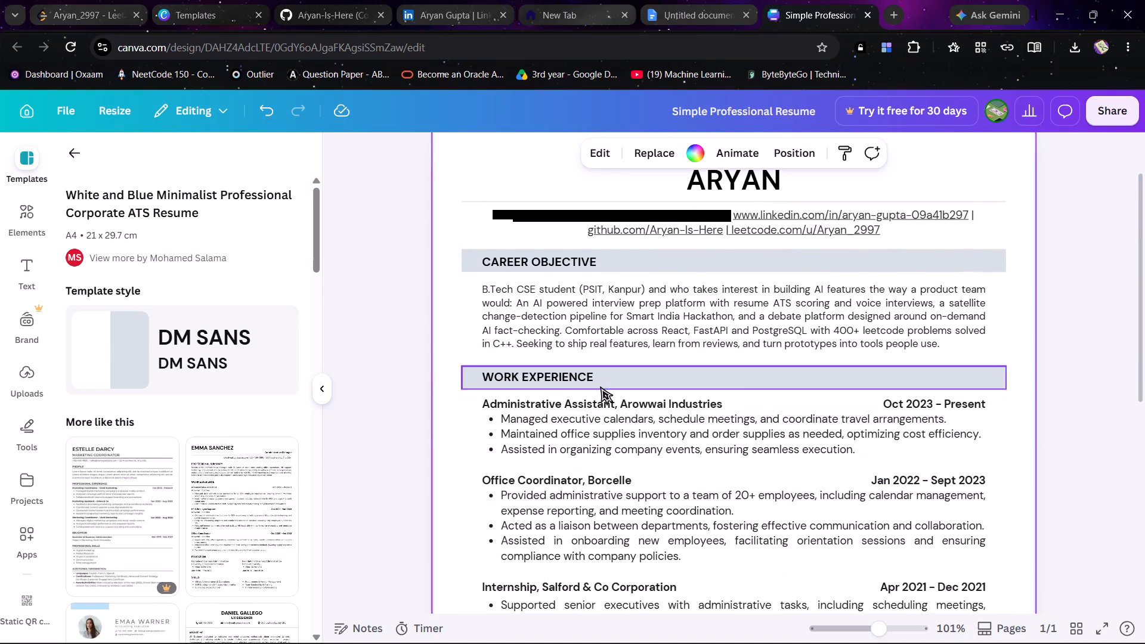
{"action": "left_click", "coordinate": [600, 386]}
{"action": "left_click", "coordinate": [594, 379]}
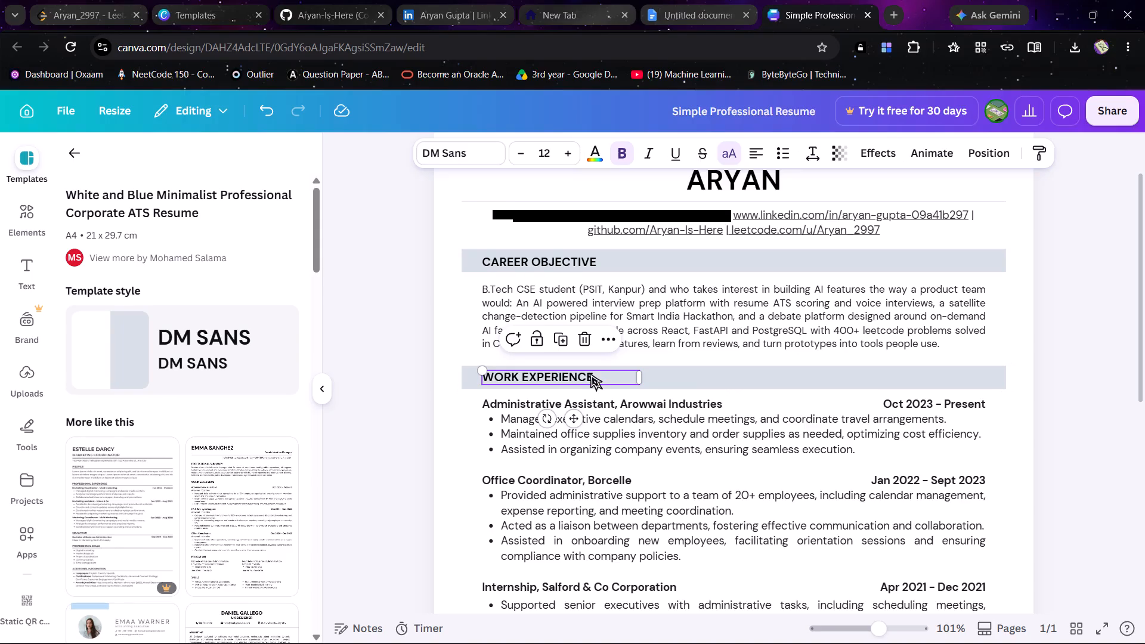
{"action": "double_click", "coordinate": [586, 374]}
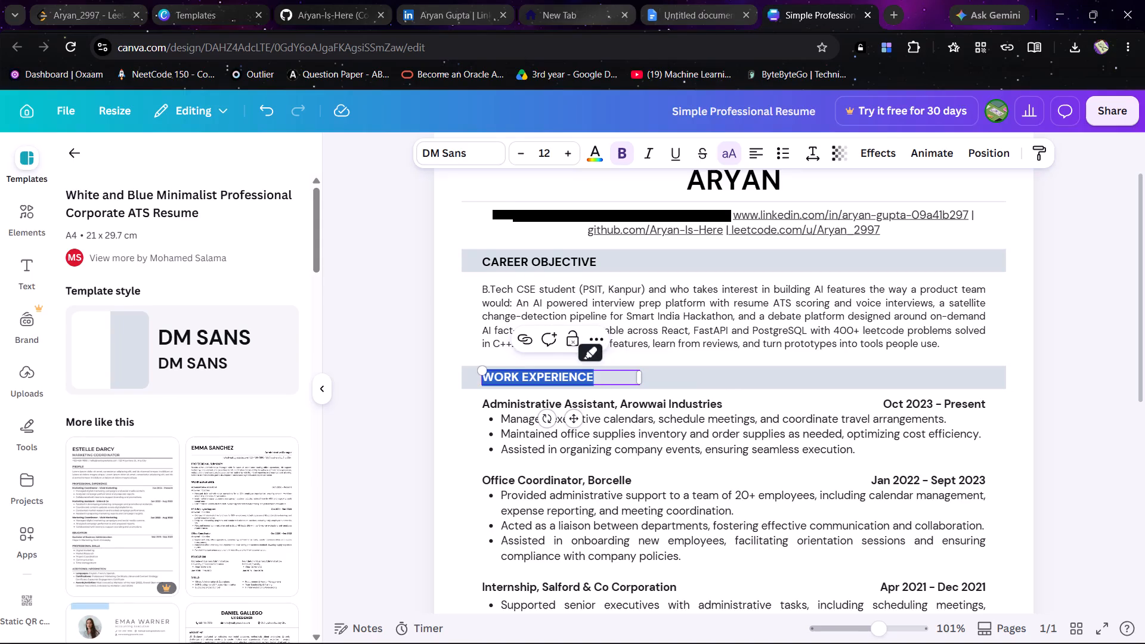
{"action": "type", "text": "rojects"}
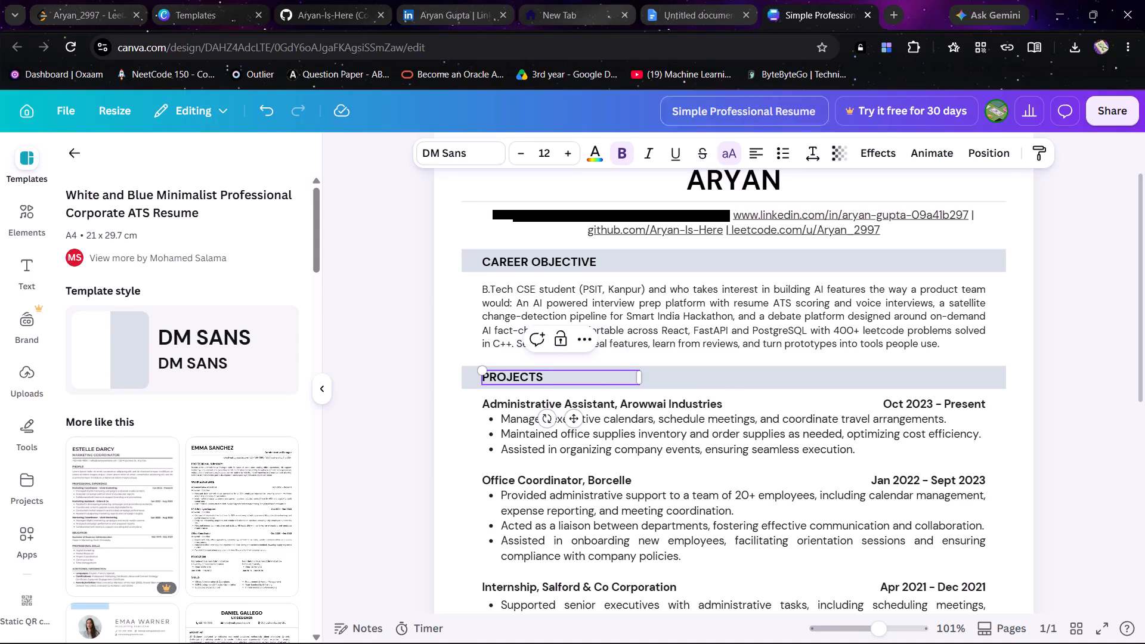
In the Google Docs document, delete the ASTRAL project's text from "Collision probability" through "guessing a number" in its second bullet.
{"action": "left_click", "coordinate": [680, 0]}
{"action": "scroll", "coordinate": [418, 368], "scroll_direction": "down", "scroll_amount": 1}
{"action": "scroll", "coordinate": [395, 426], "scroll_direction": "down", "scroll_amount": 1}
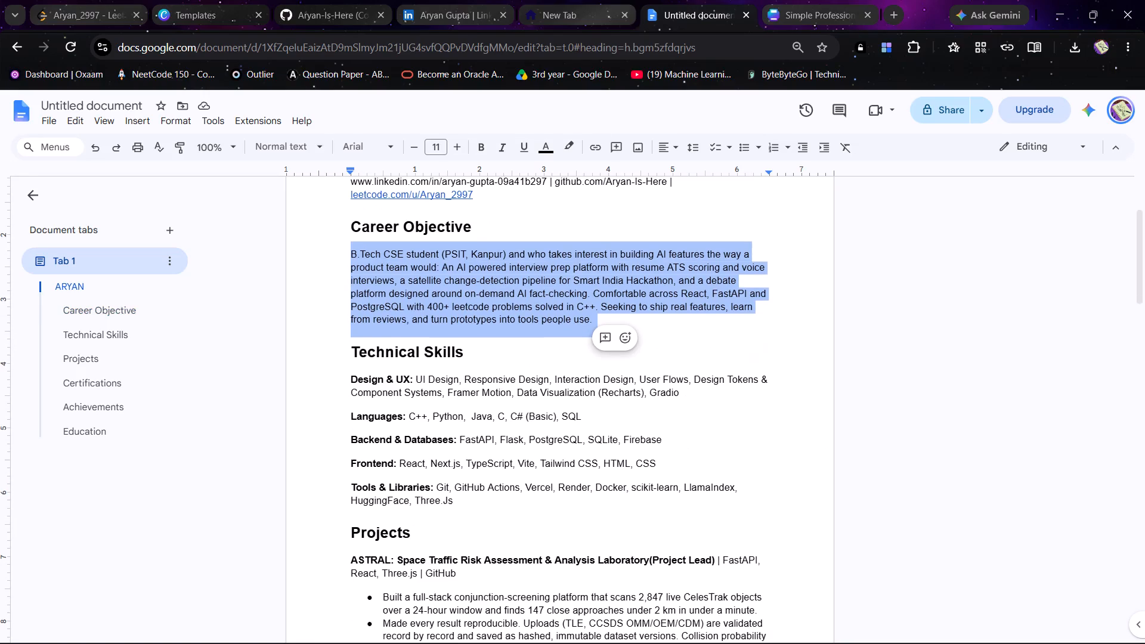
{"action": "key", "text": "alt+Tab"}
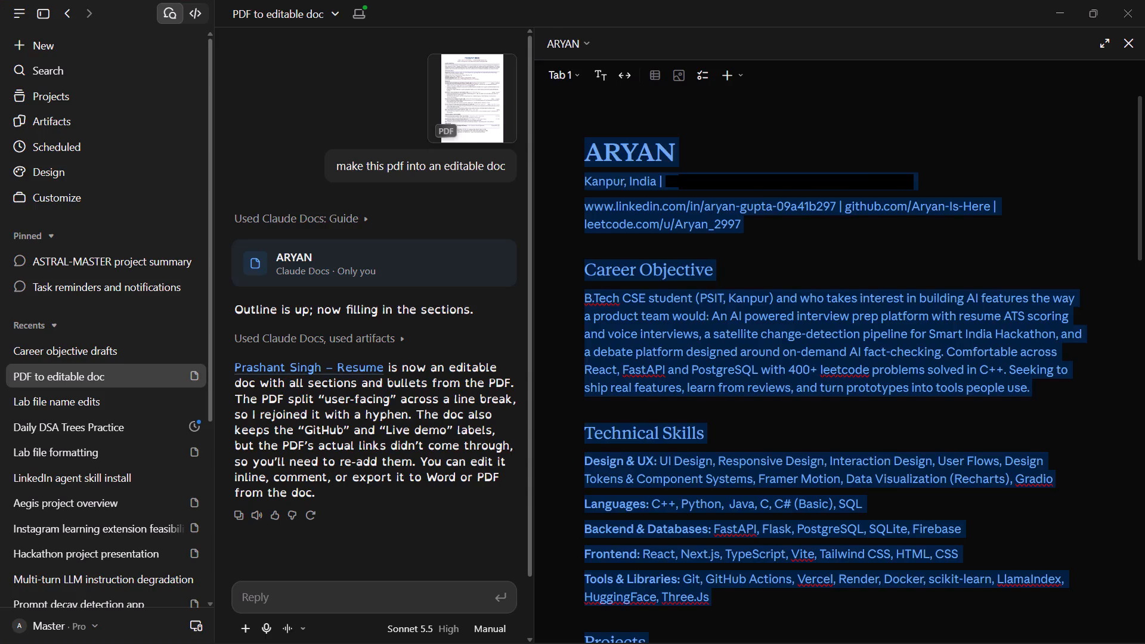
{"action": "key", "text": "alt+Tab"}
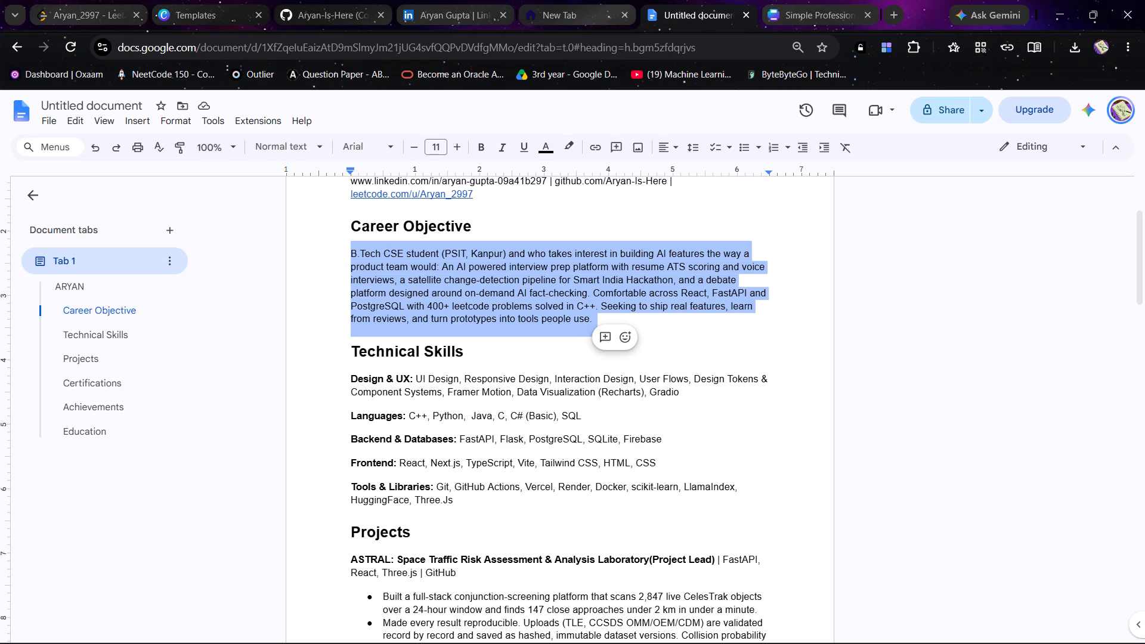
{"action": "scroll", "coordinate": [357, 469], "scroll_direction": "down", "scroll_amount": 3}
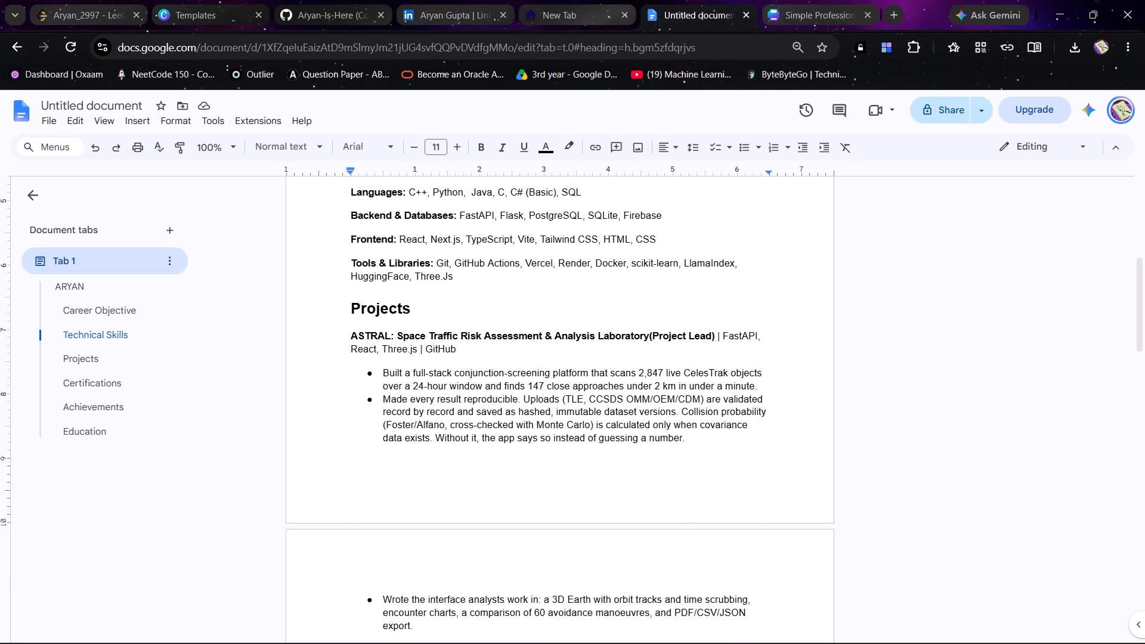
{"action": "left_click_drag", "start_coordinate": [688, 443], "coordinate": [676, 413]}
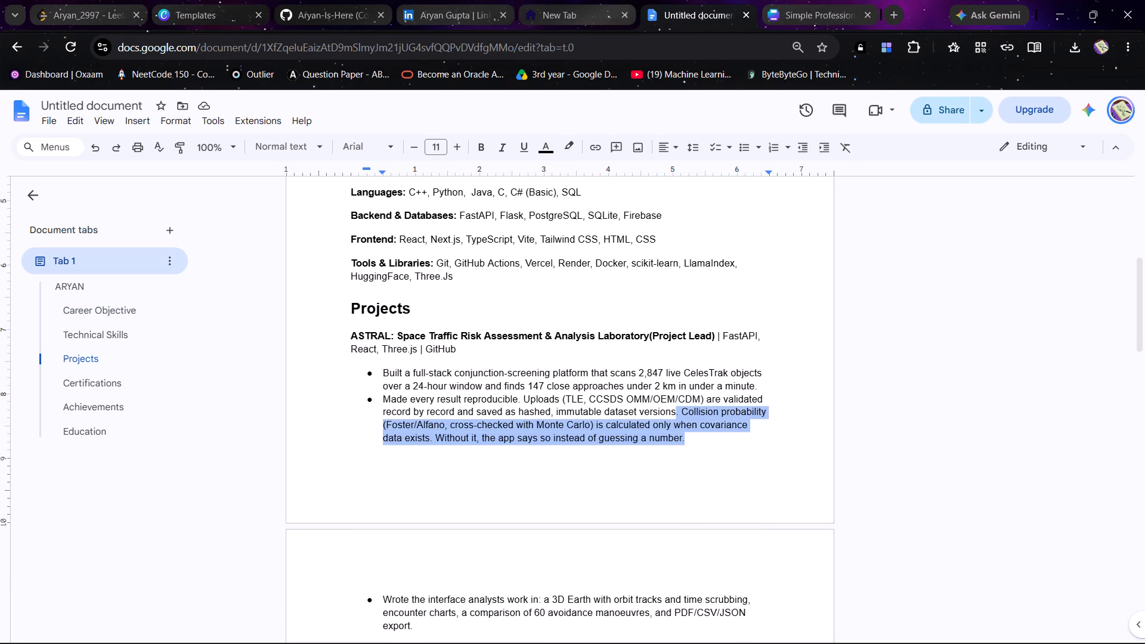
{"action": "left_click_drag", "start_coordinate": [676, 413], "coordinate": [685, 413]}
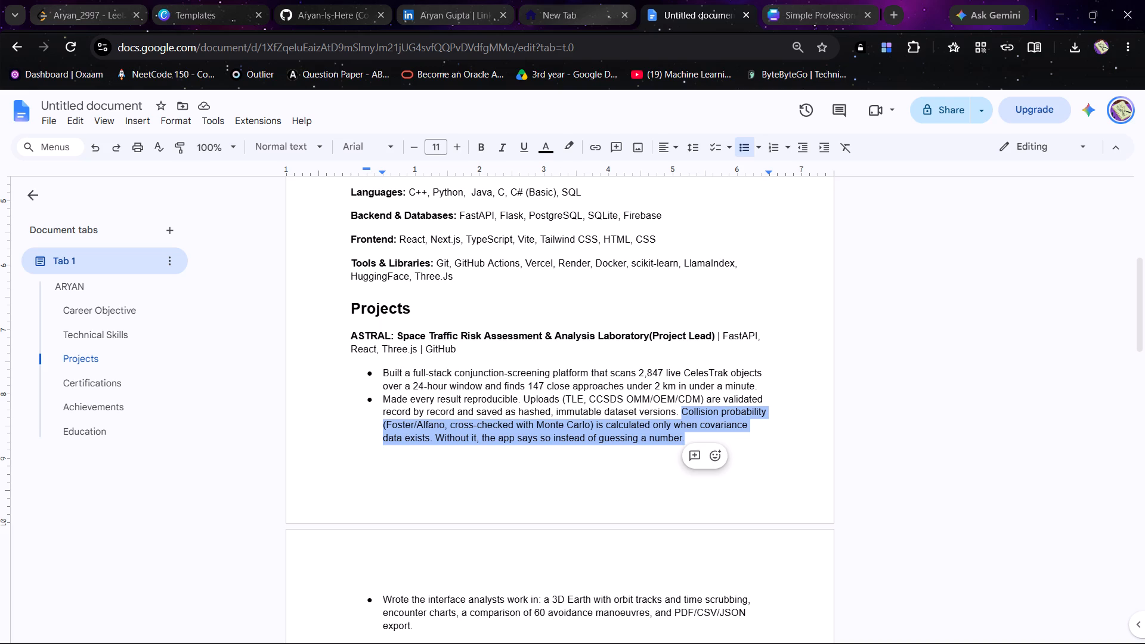
{"action": "left_click", "coordinate": [682, 414]}
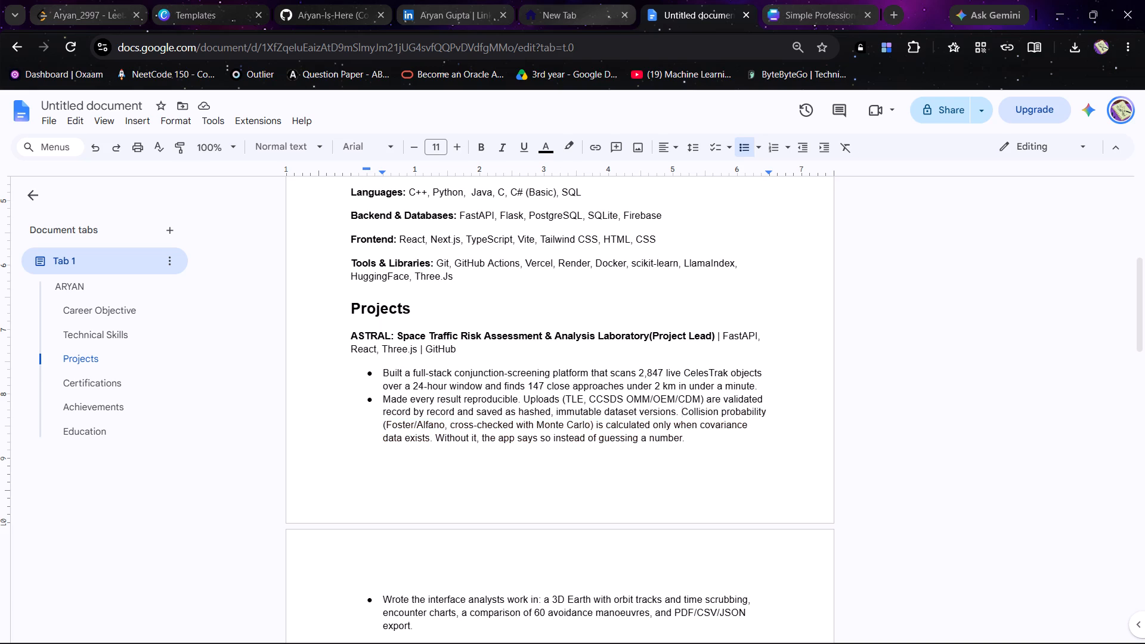
{"action": "key", "text": "Return"}
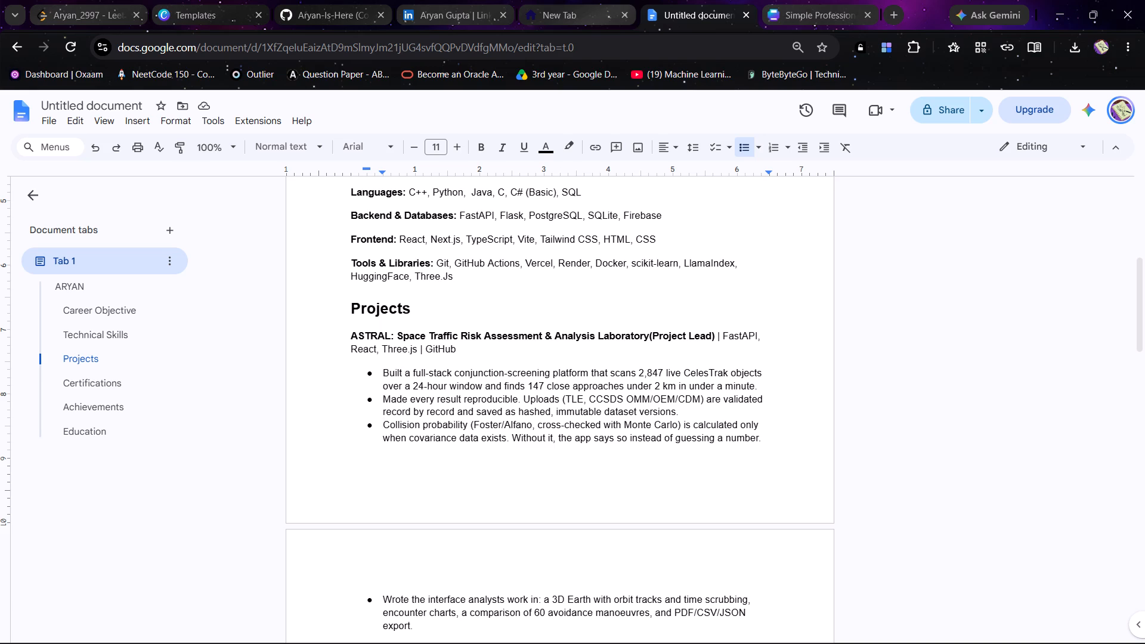
{"action": "left_click_drag", "start_coordinate": [383, 423], "coordinate": [774, 458]}
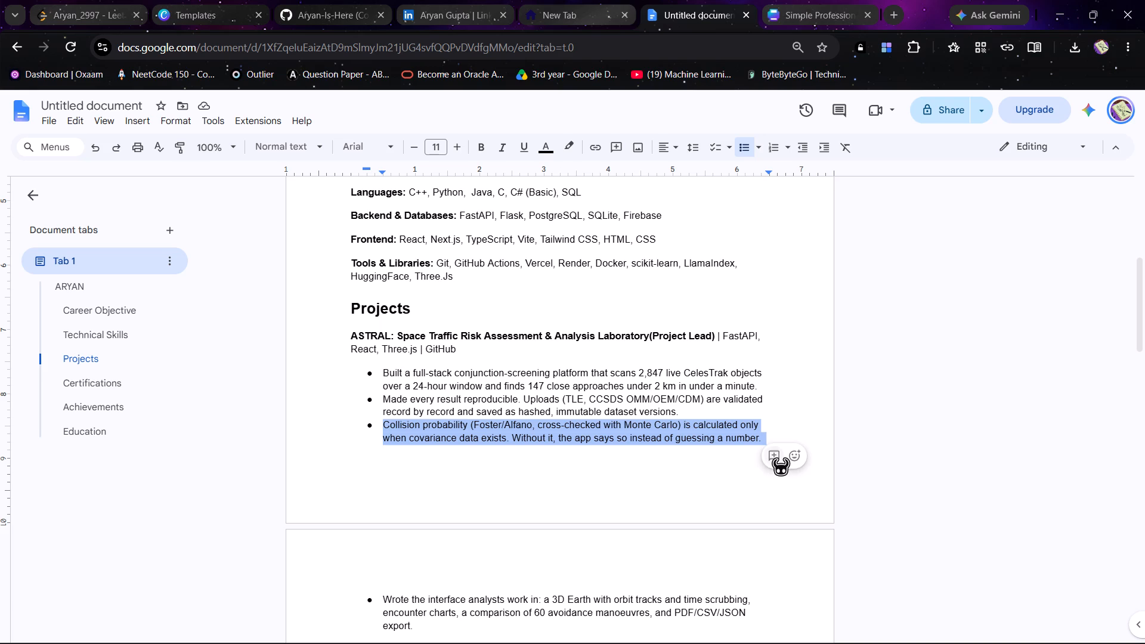
{"action": "key", "text": "BackSpace"}
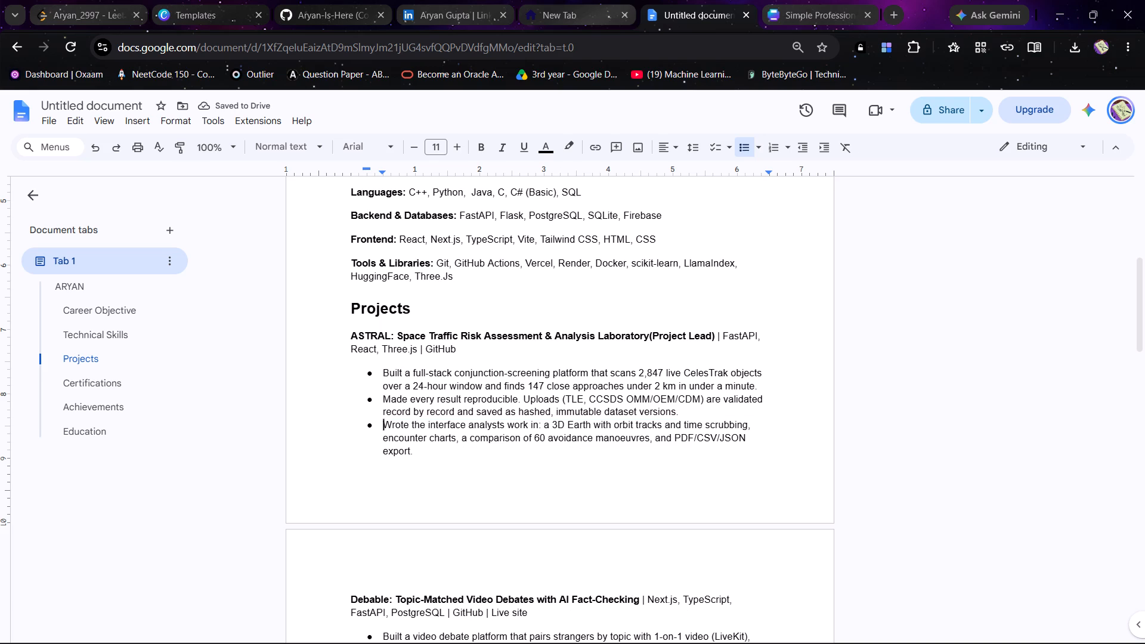
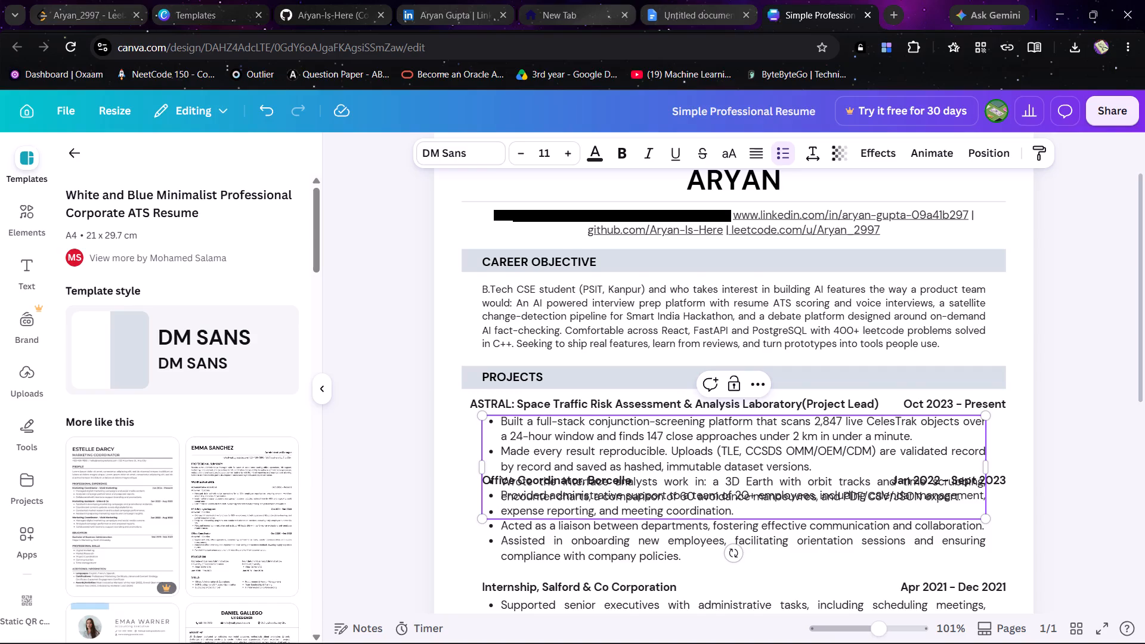
Set the font size to 10 at the end of the pasted ASTRAL bullet list.
{"action": "left_click", "coordinate": [524, 160]}
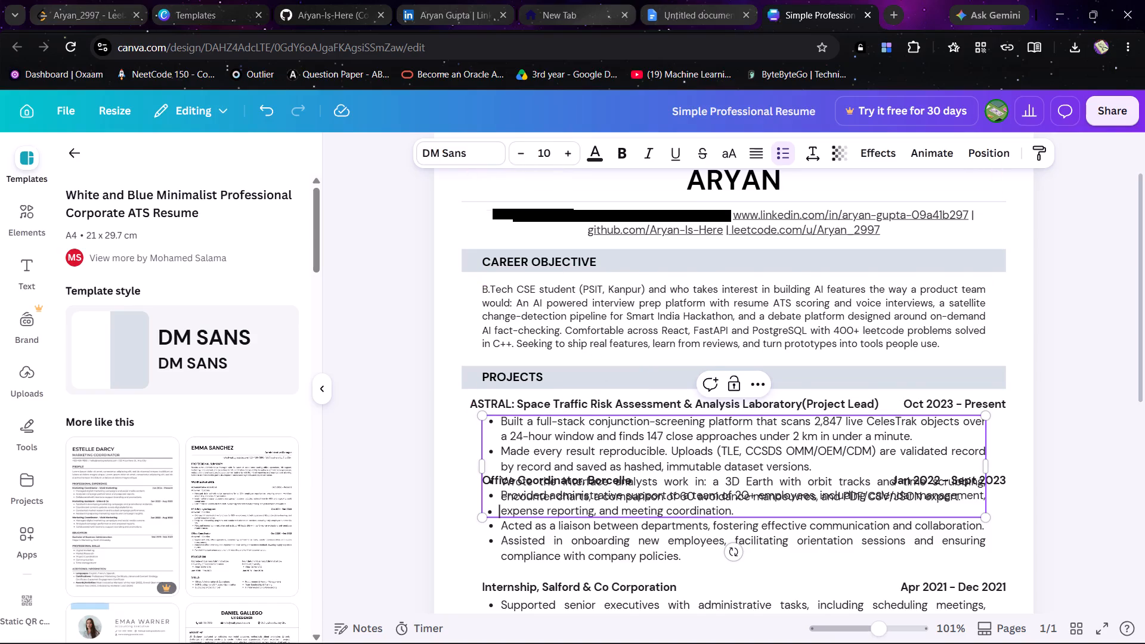
Check the font size and formatting of the Career Objective paragraph for comparison with the ASTRAL bullets.
{"action": "scroll", "coordinate": [604, 535], "scroll_direction": "down", "scroll_amount": 7}
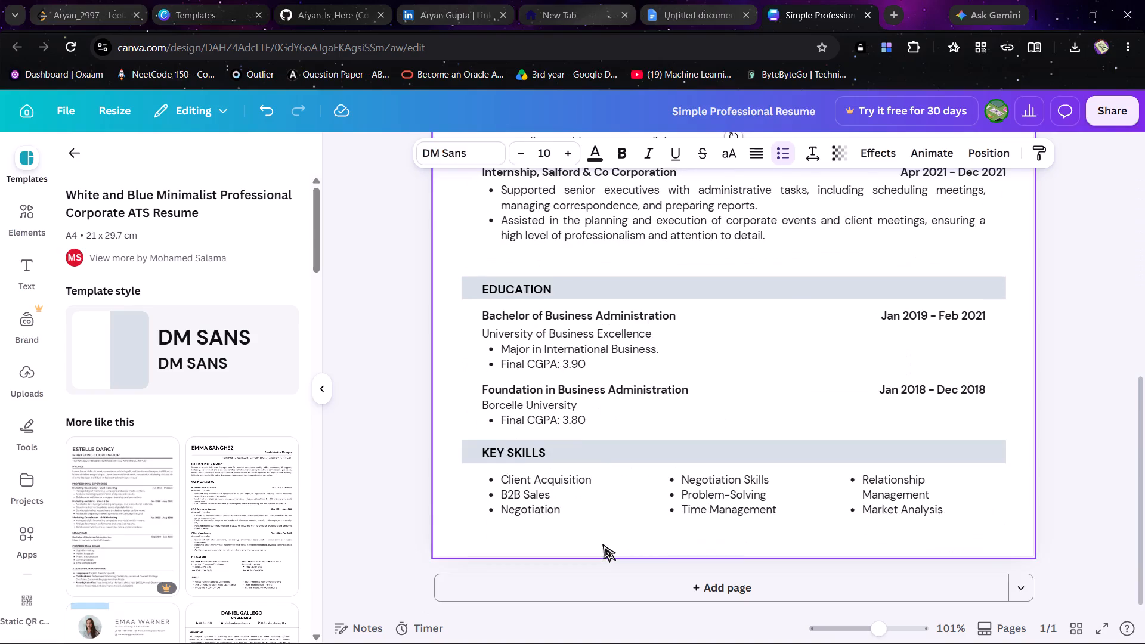
{"action": "scroll", "coordinate": [602, 544], "scroll_direction": "up", "scroll_amount": 8}
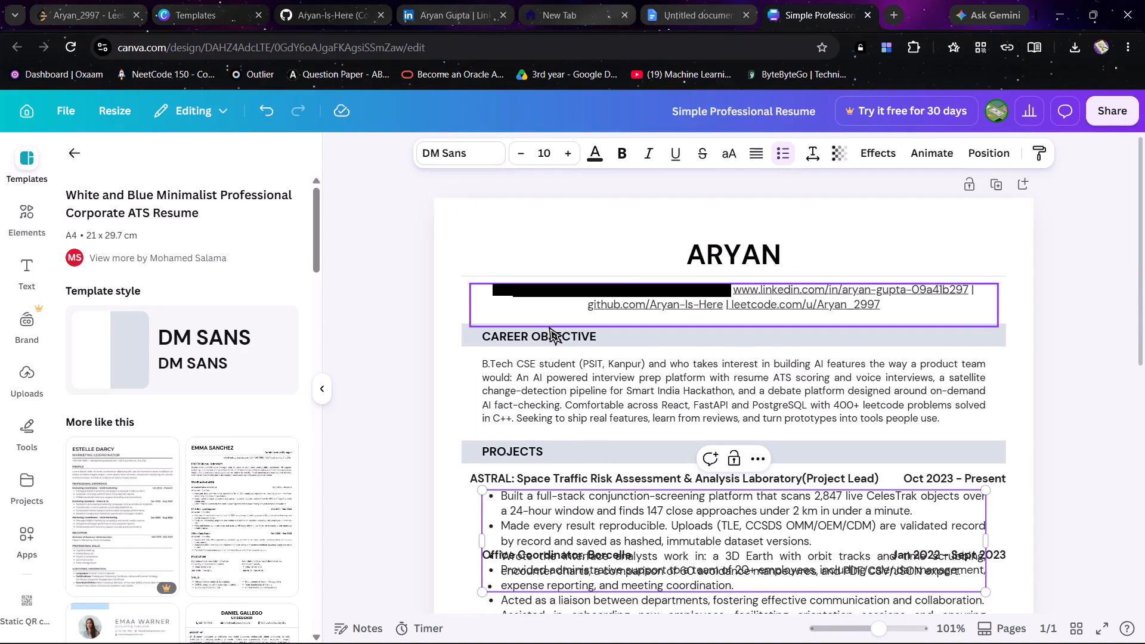
{"action": "left_click", "coordinate": [524, 373]}
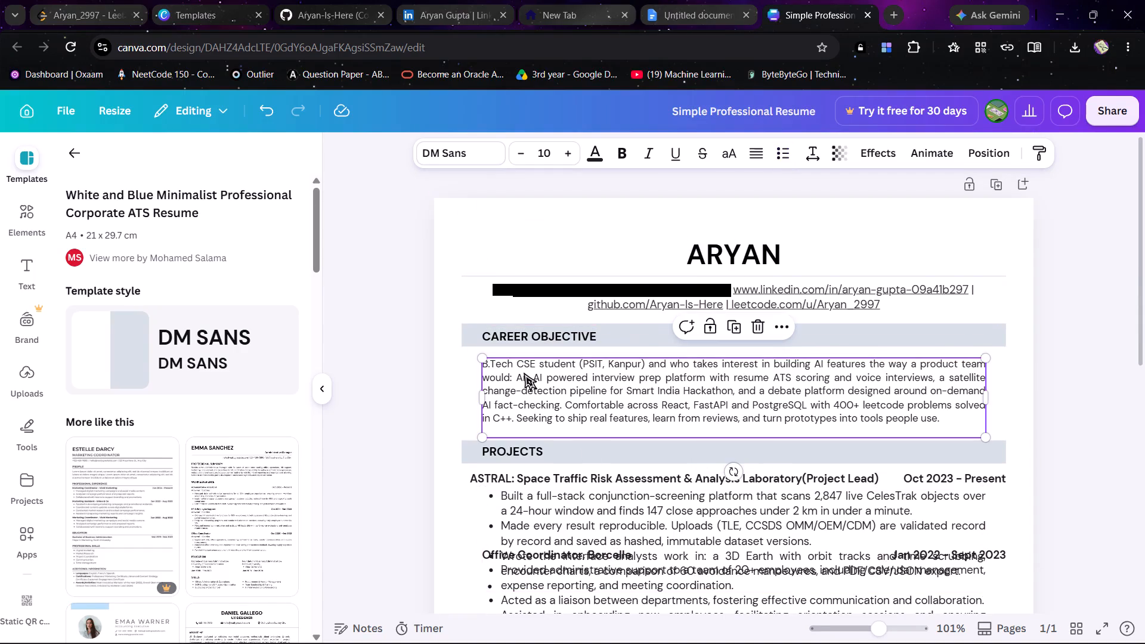
{"action": "left_click", "coordinate": [524, 373]}
{"action": "left_click", "coordinate": [540, 373]}
{"action": "left_click", "coordinate": [592, 381]}
Cycle the ASTRAL description box through the list styles and back to a bulleted list.
{"action": "left_click", "coordinate": [516, 494]}
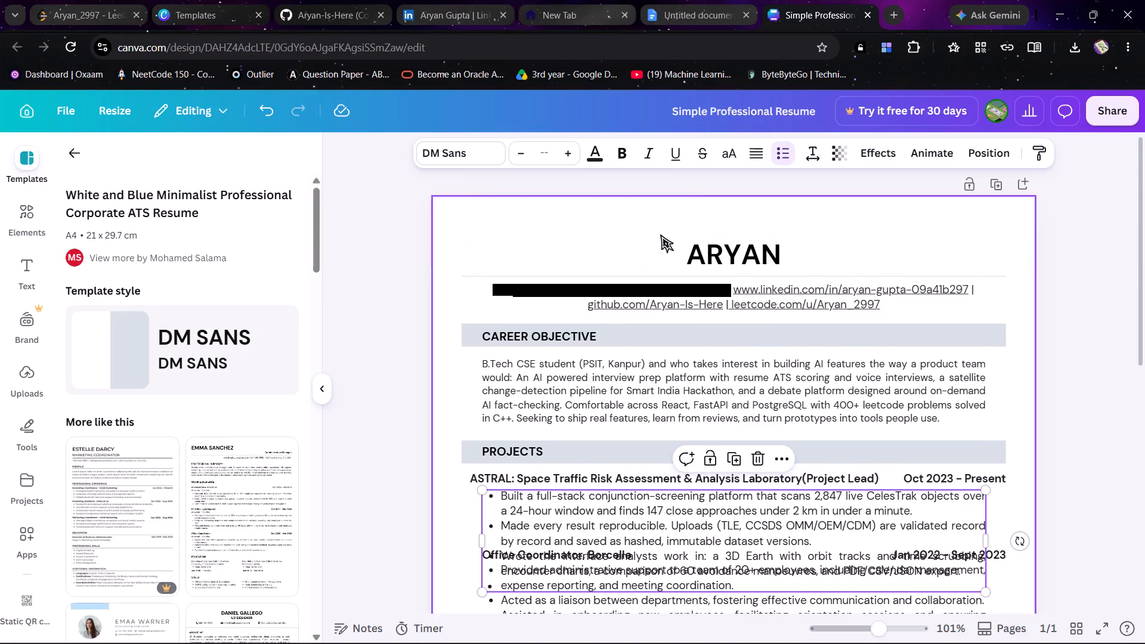
{"action": "left_click", "coordinate": [781, 155]}
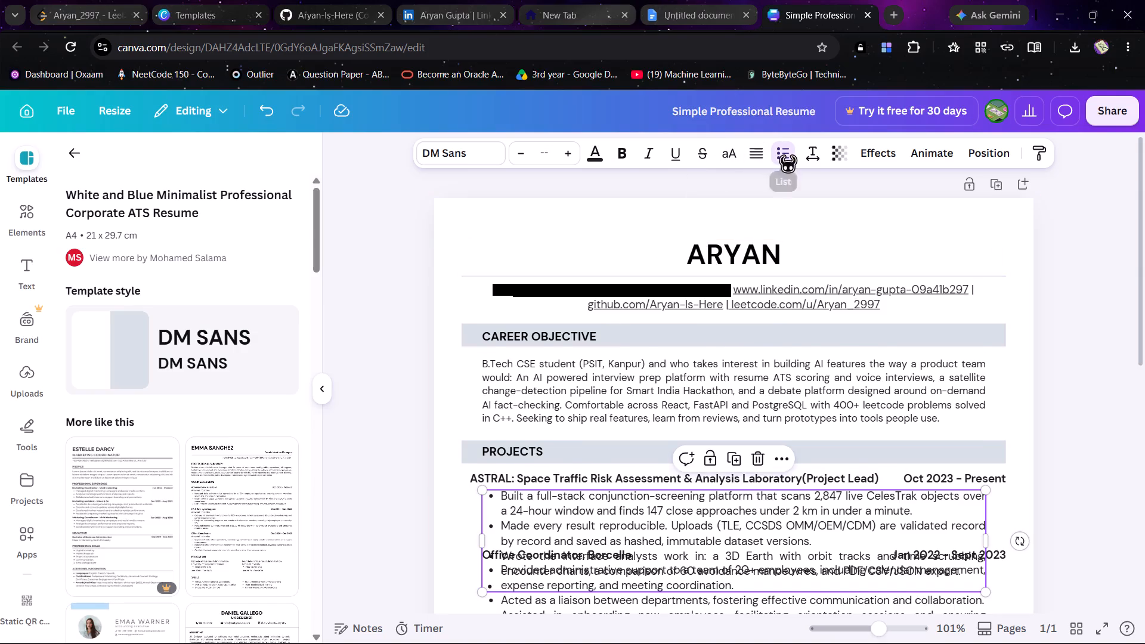
{"action": "left_click", "coordinate": [781, 155]}
{"action": "left_click", "coordinate": [781, 155]}
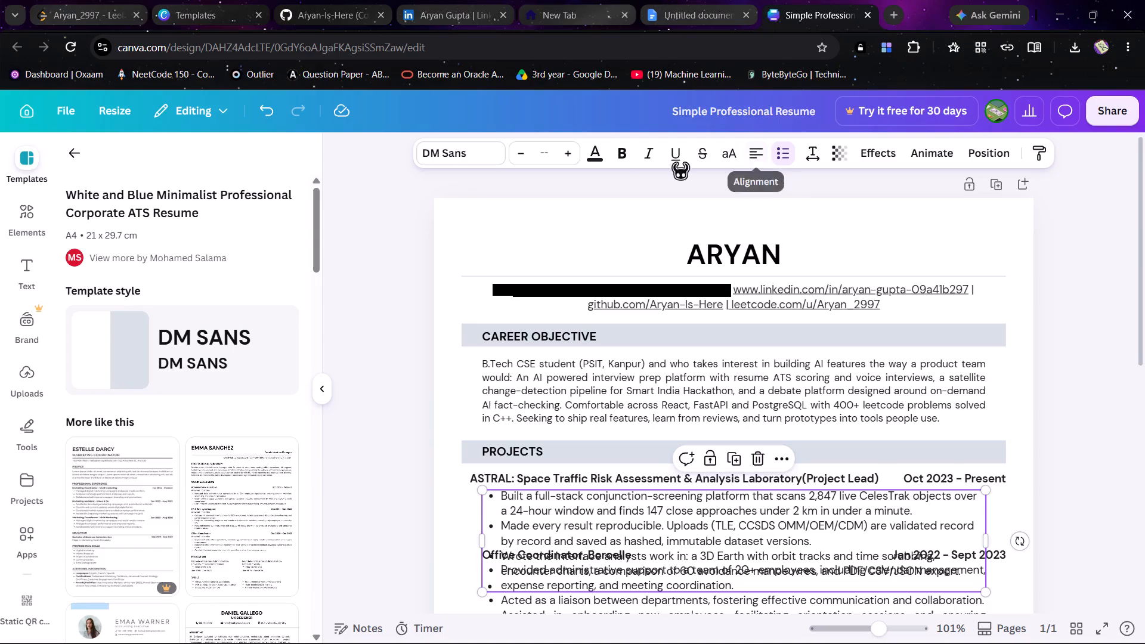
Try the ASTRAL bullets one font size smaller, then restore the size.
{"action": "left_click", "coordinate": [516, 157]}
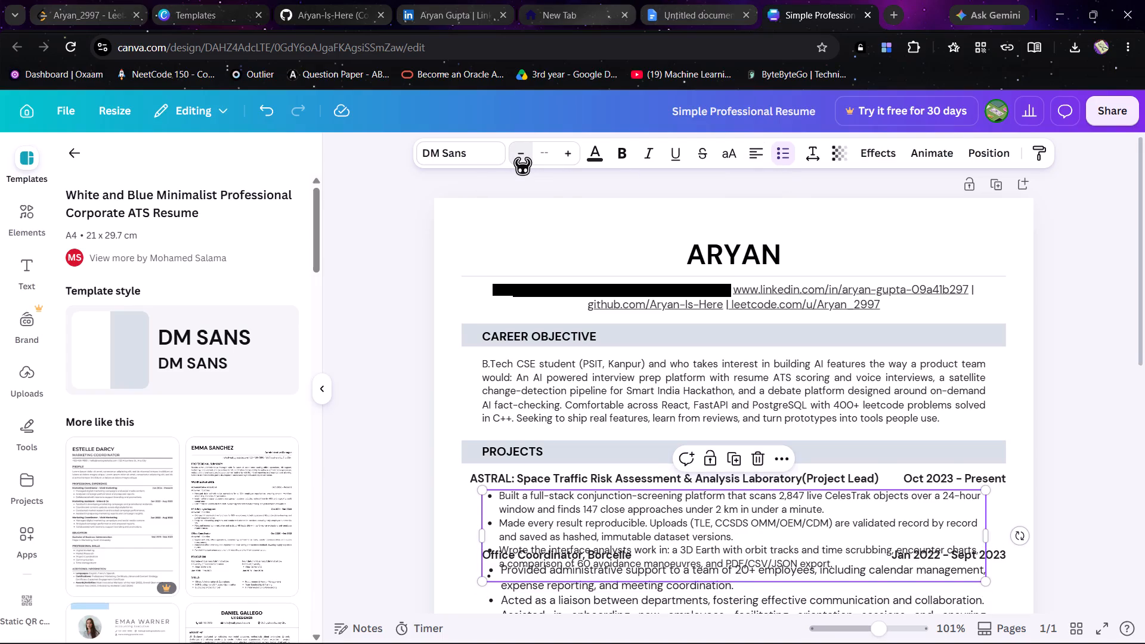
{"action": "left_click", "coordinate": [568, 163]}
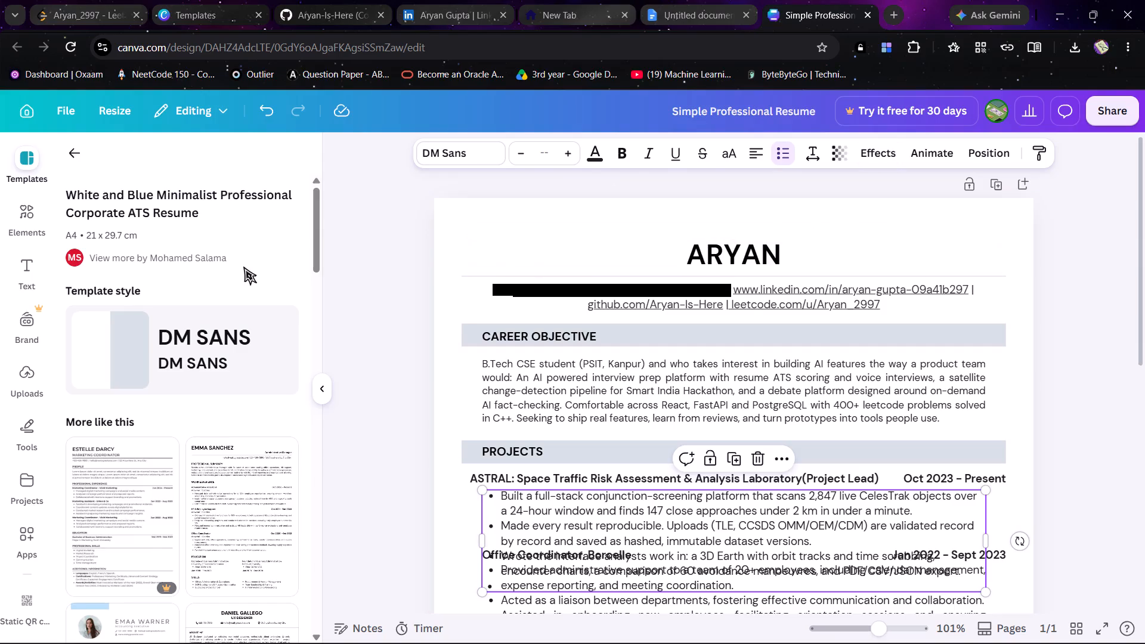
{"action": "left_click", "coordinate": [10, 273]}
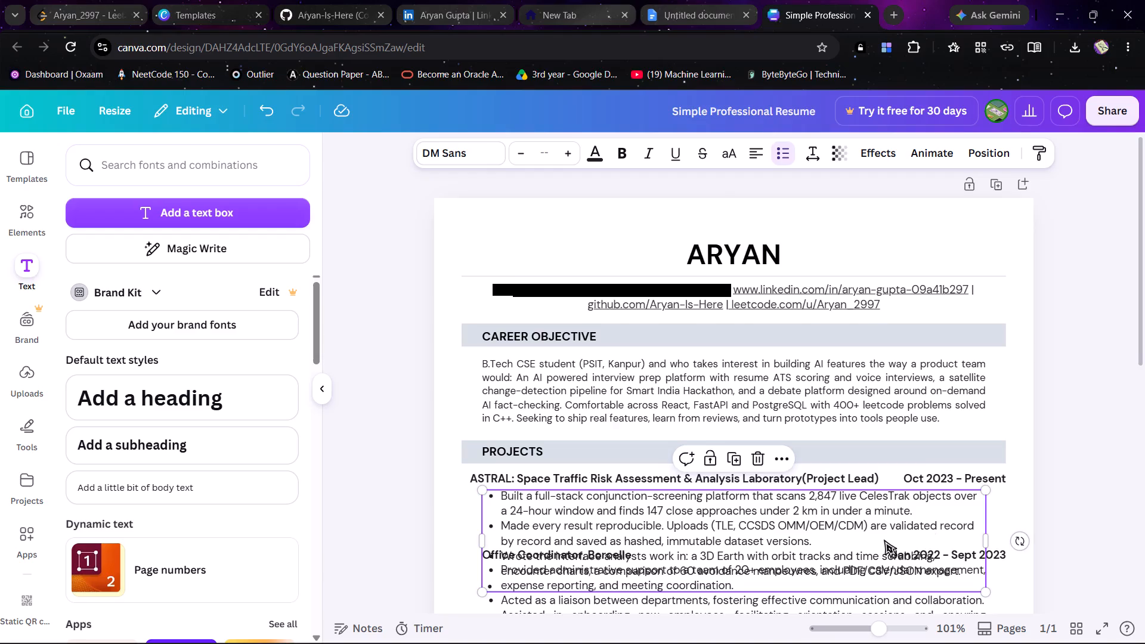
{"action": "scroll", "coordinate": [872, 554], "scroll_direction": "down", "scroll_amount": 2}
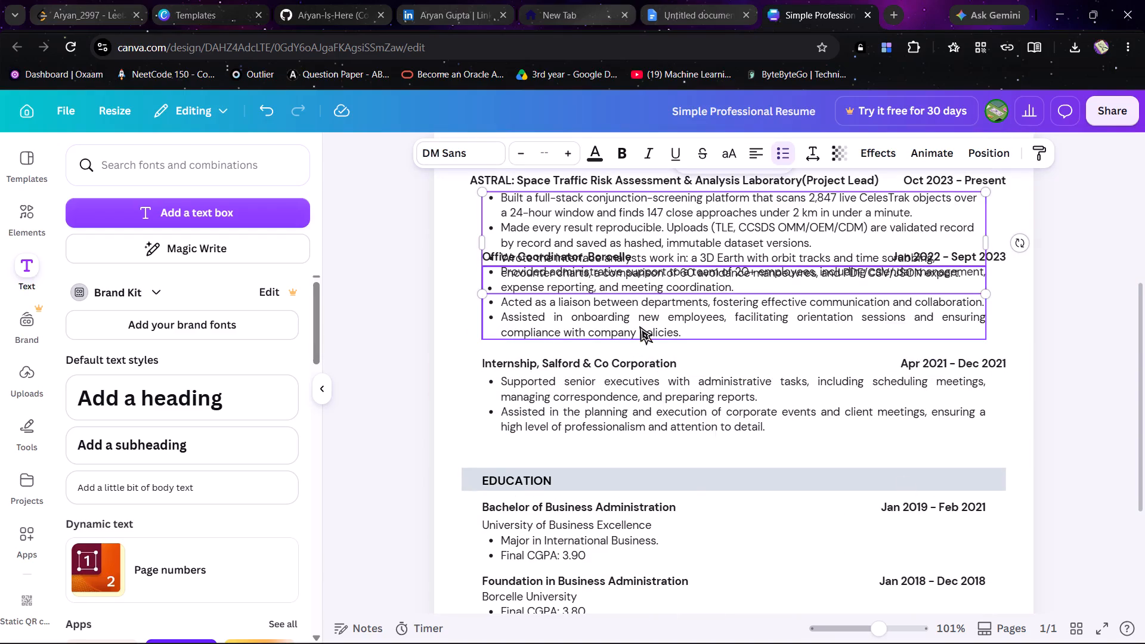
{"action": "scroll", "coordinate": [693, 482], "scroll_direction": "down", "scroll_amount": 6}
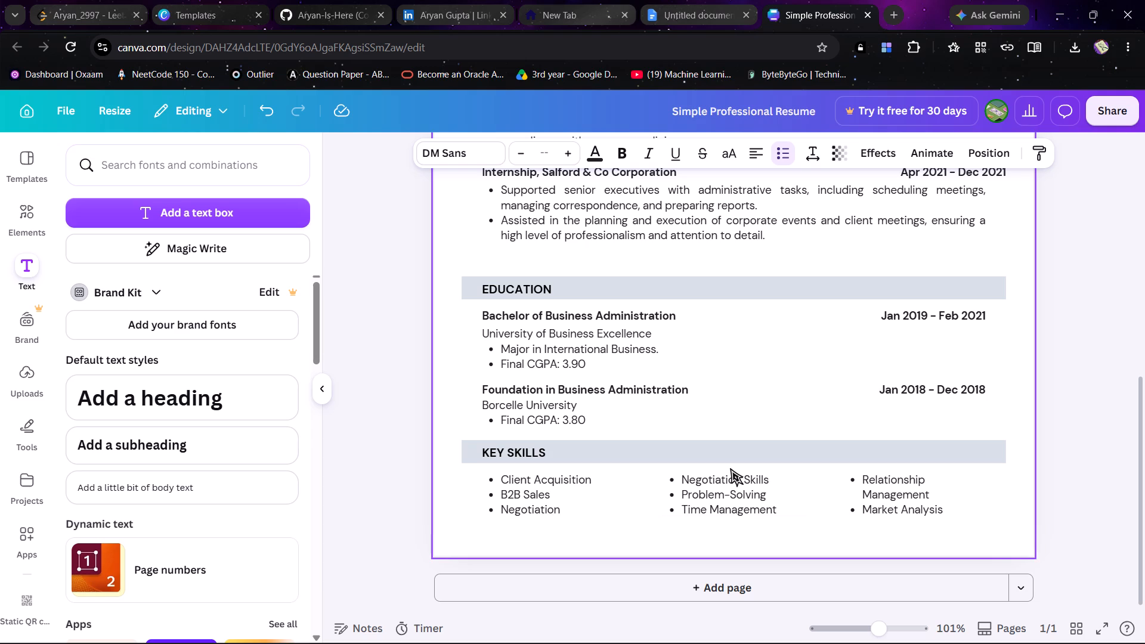
Search Google for "pdf editor" in a new browser tab and open iLovePDF's online PDF Editor.
{"action": "left_click", "coordinate": [906, 10]}
{"action": "left_click", "coordinate": [902, 10]}
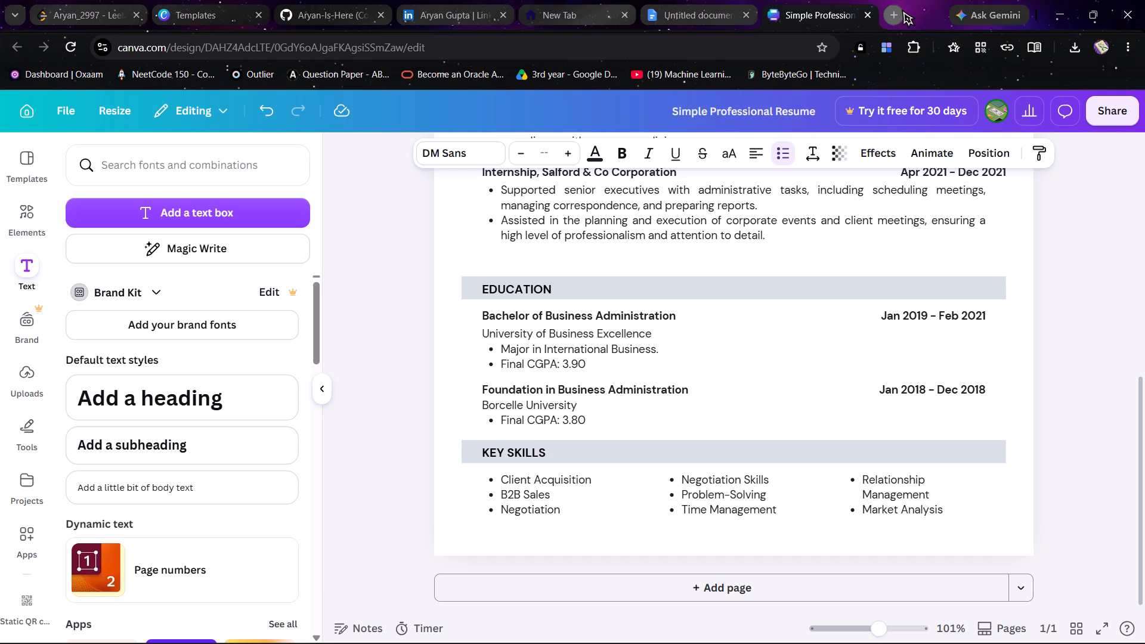
{"action": "type", "text": "pdf ditio"}
{"action": "key", "text": "BackSpace"}
{"action": "key", "text": "BackSpace"}
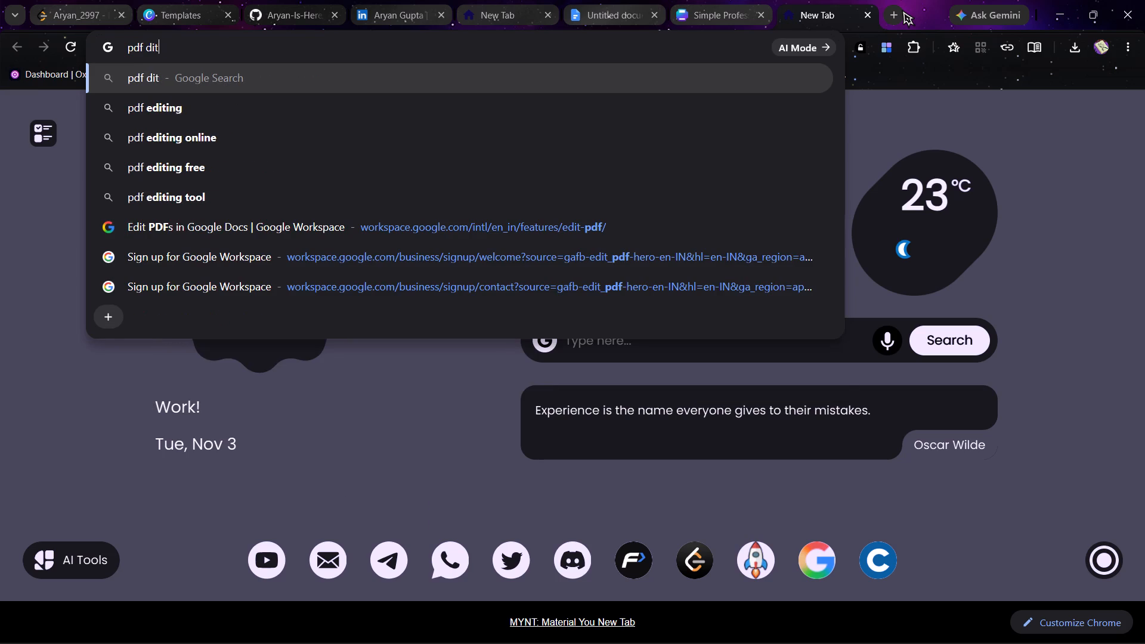
{"action": "key", "text": "BackSpace"}
{"action": "key", "text": "BackSpace"}
{"action": "key", "text": "BackSpace"}
{"action": "type", "text": "editor"}
{"action": "key", "text": "Return"}
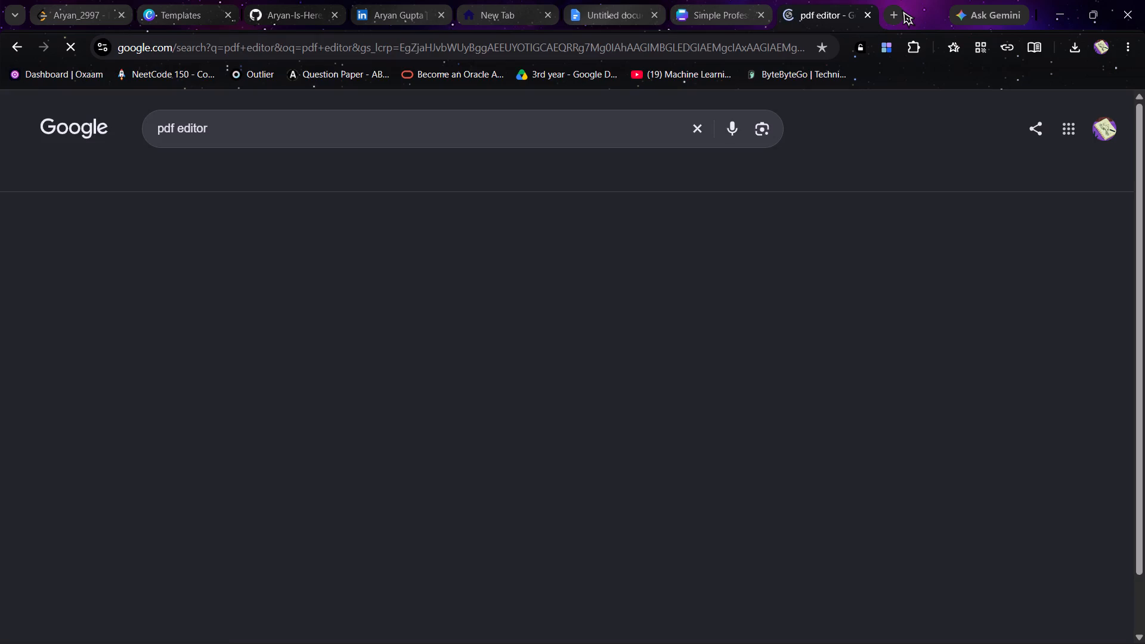
{"action": "scroll", "coordinate": [271, 585], "scroll_direction": "down", "scroll_amount": 1}
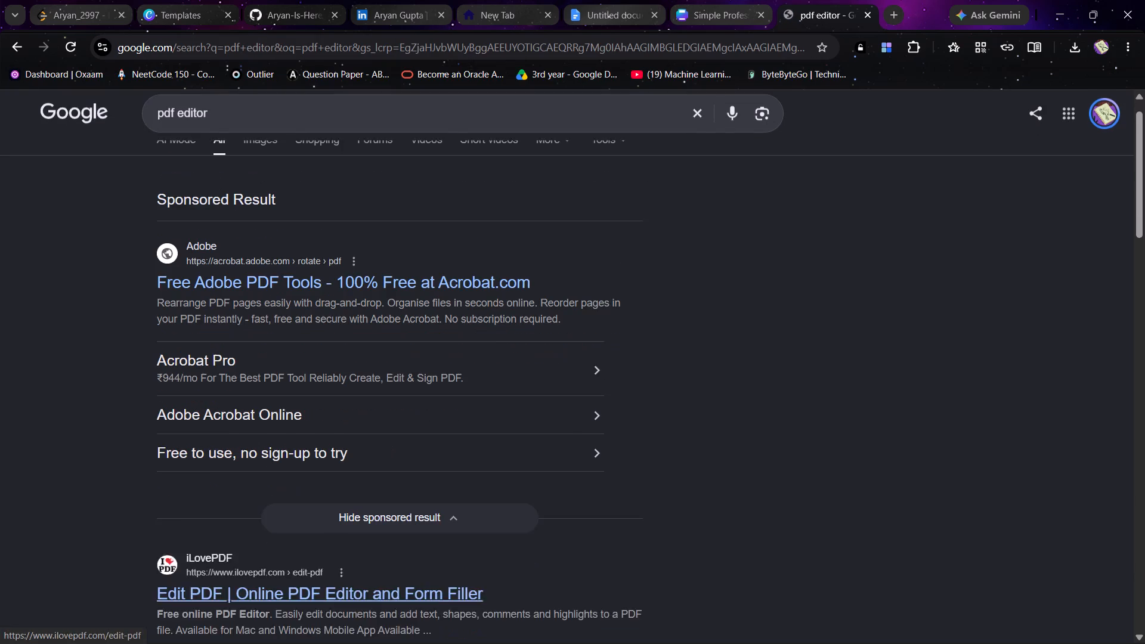
{"action": "left_click", "coordinate": [270, 556]}
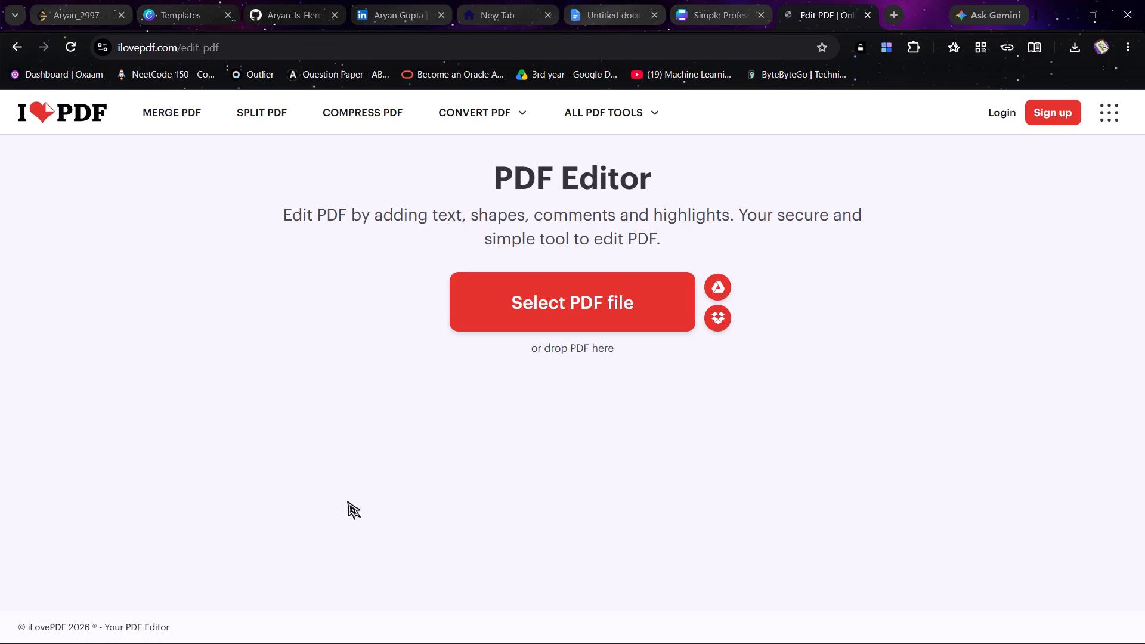
Load yout.pdf from the Downloads folder into the iLovePDF editor.
{"action": "left_click", "coordinate": [538, 286]}
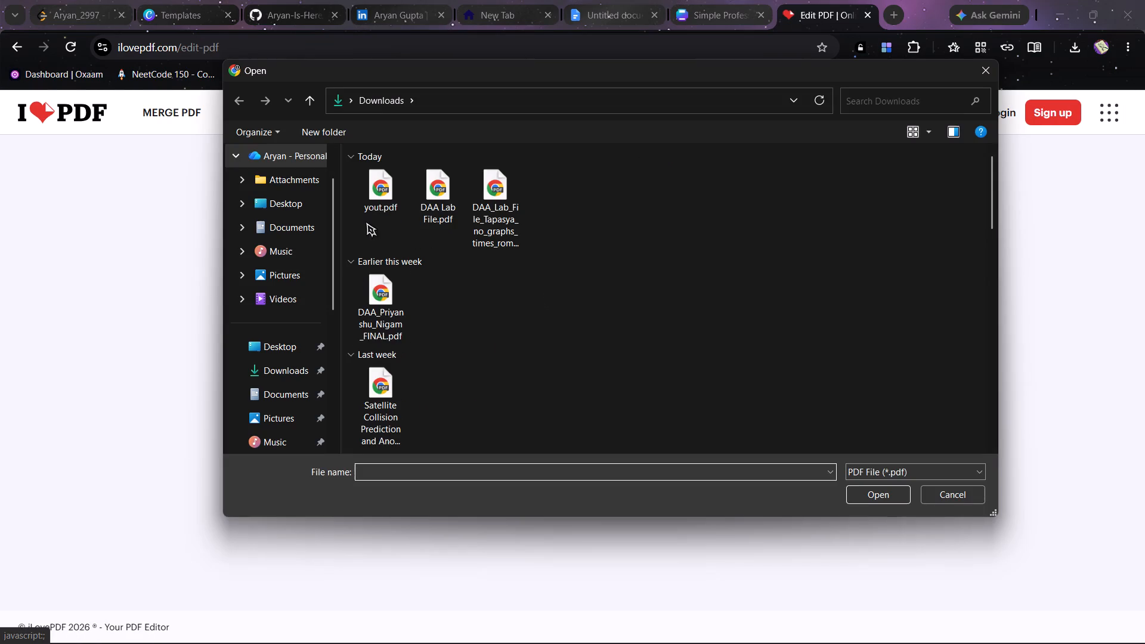
{"action": "left_click", "coordinate": [366, 203]}
{"action": "left_click", "coordinate": [858, 493]}
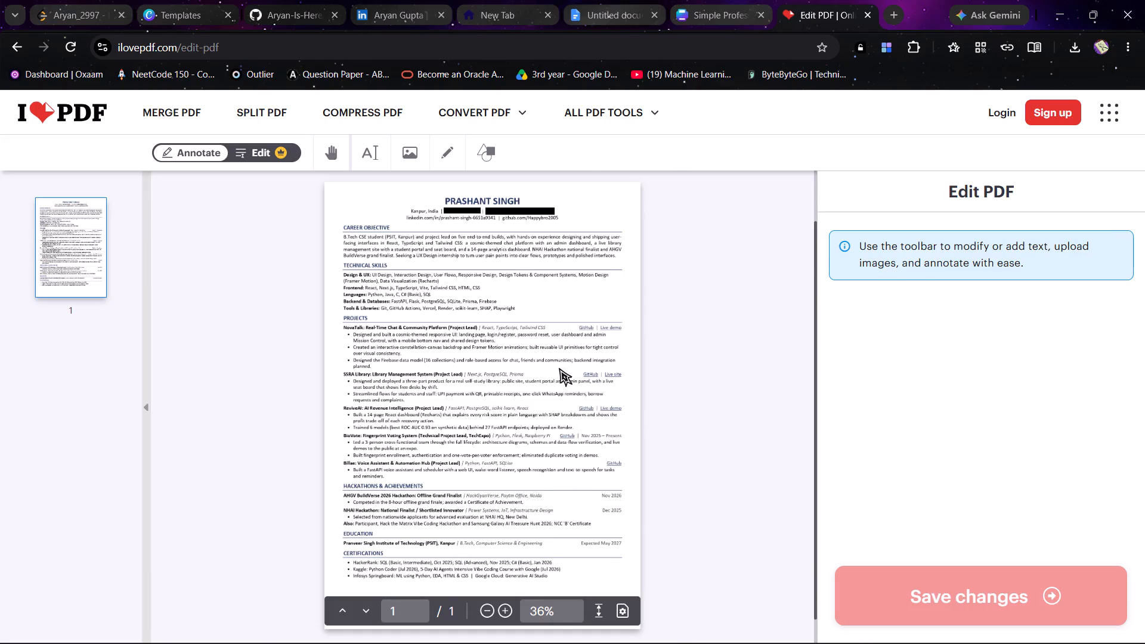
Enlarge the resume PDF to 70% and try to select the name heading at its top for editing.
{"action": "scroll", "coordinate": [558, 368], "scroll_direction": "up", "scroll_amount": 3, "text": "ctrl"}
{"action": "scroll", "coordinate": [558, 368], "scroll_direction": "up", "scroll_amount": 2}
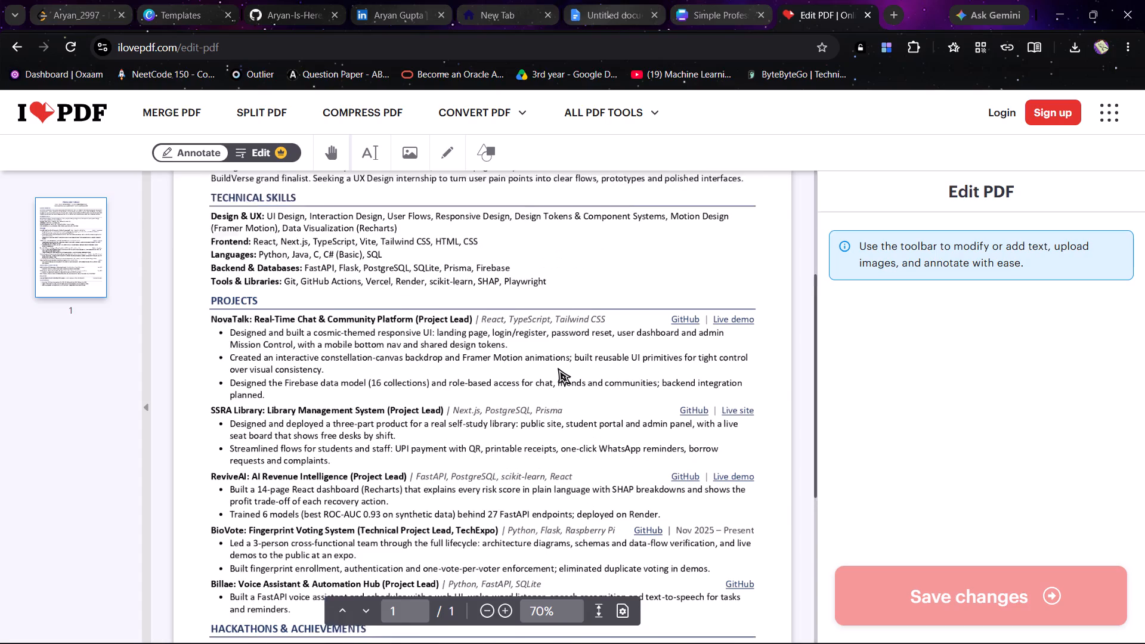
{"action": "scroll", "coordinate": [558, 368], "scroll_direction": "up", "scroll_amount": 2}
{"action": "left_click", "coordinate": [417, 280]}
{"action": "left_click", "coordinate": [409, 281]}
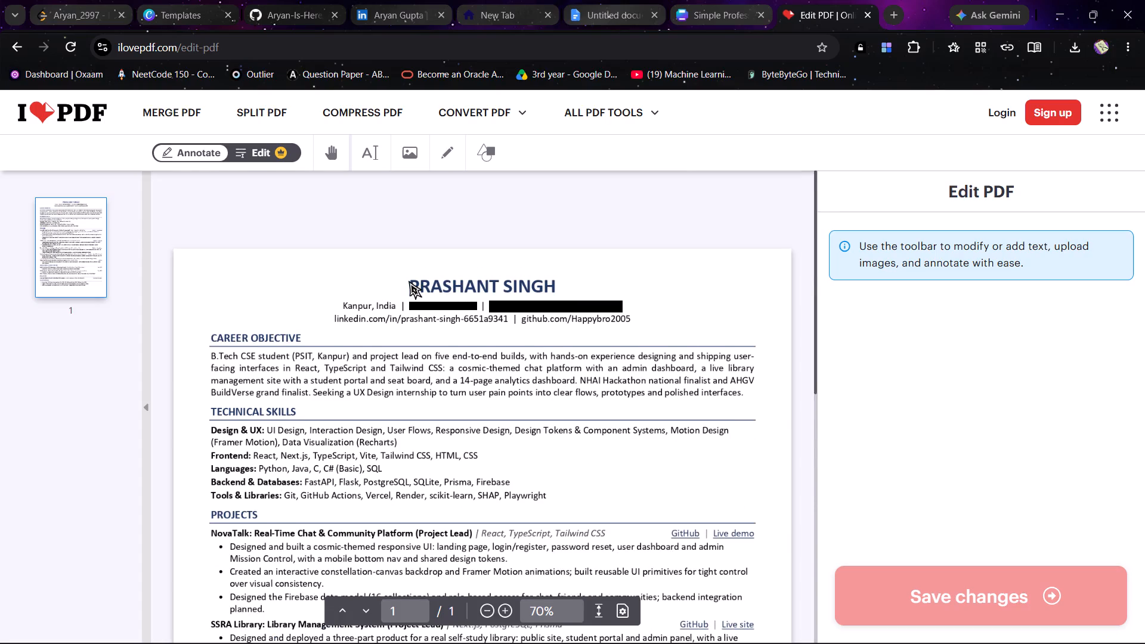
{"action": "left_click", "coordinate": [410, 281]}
Switch to the Canva resume, shift the ARYAN heading slightly right, and copy its text.
{"action": "left_click", "coordinate": [693, 6]}
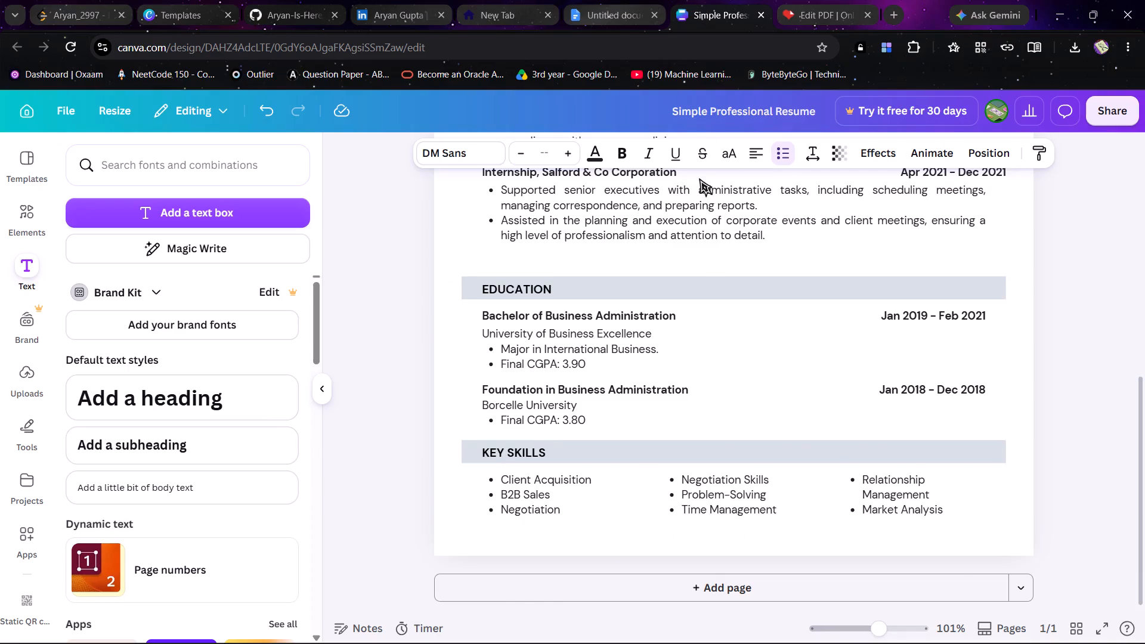
{"action": "scroll", "coordinate": [730, 340], "scroll_direction": "up", "scroll_amount": 10}
{"action": "left_click_drag", "start_coordinate": [682, 253], "coordinate": [742, 250]}
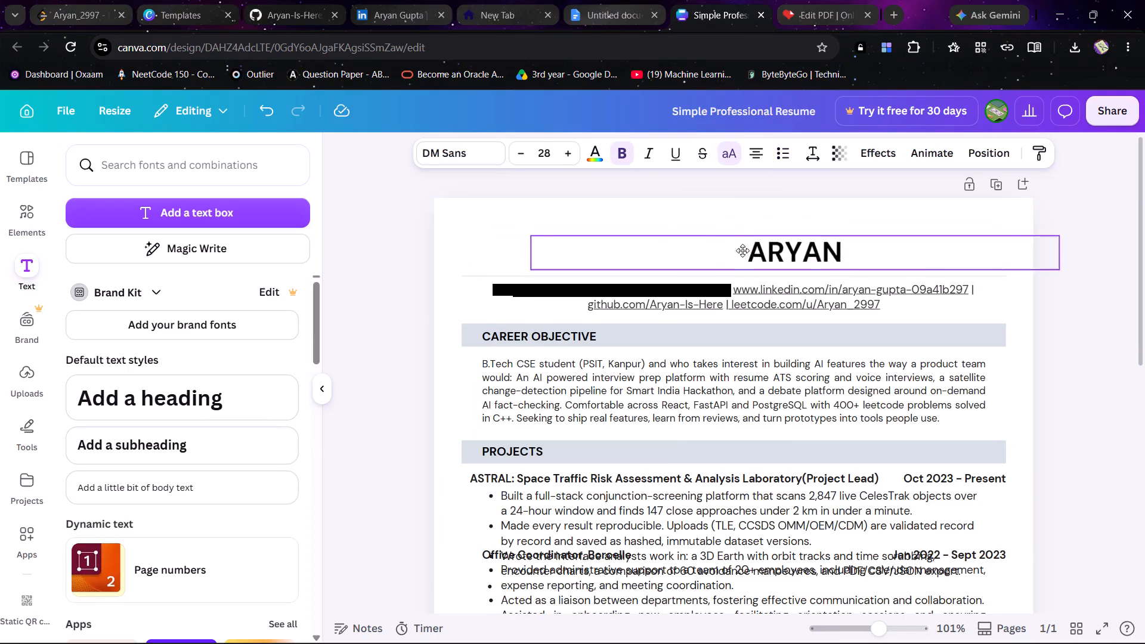
{"action": "left_click_drag", "start_coordinate": [742, 250], "coordinate": [698, 253]}
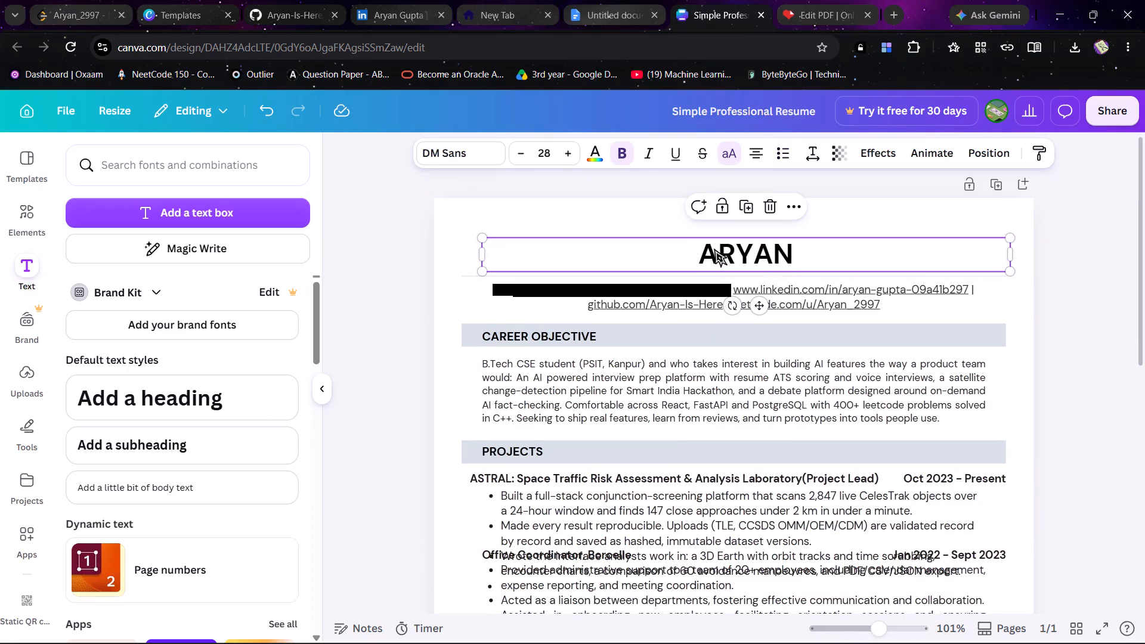
{"action": "double_click", "coordinate": [714, 249]}
{"action": "key", "text": "ctrl+c"}
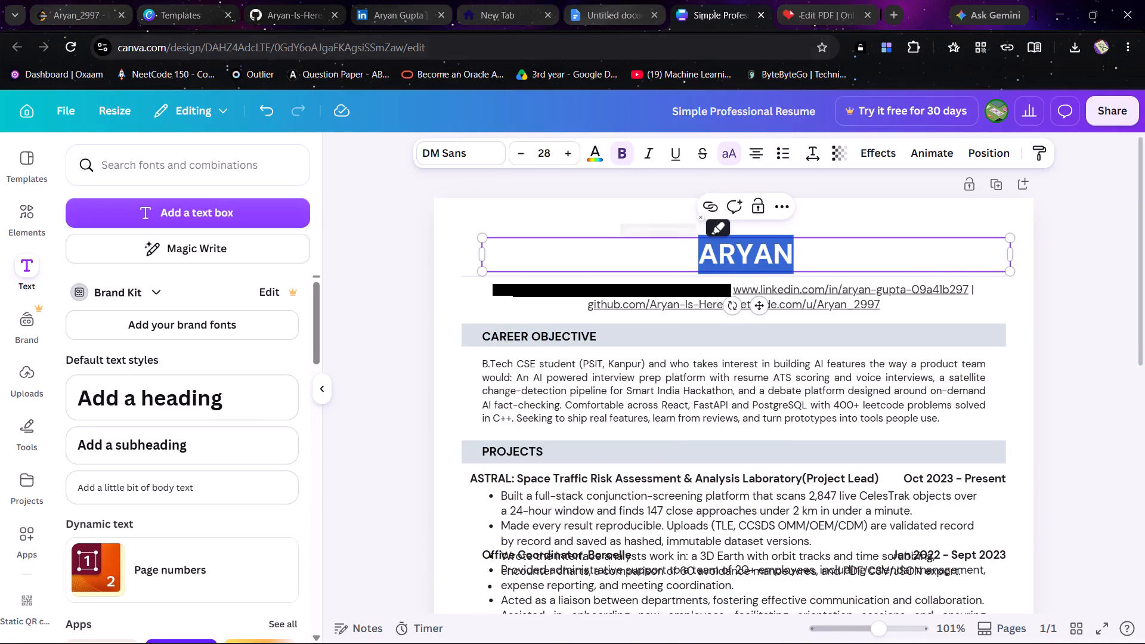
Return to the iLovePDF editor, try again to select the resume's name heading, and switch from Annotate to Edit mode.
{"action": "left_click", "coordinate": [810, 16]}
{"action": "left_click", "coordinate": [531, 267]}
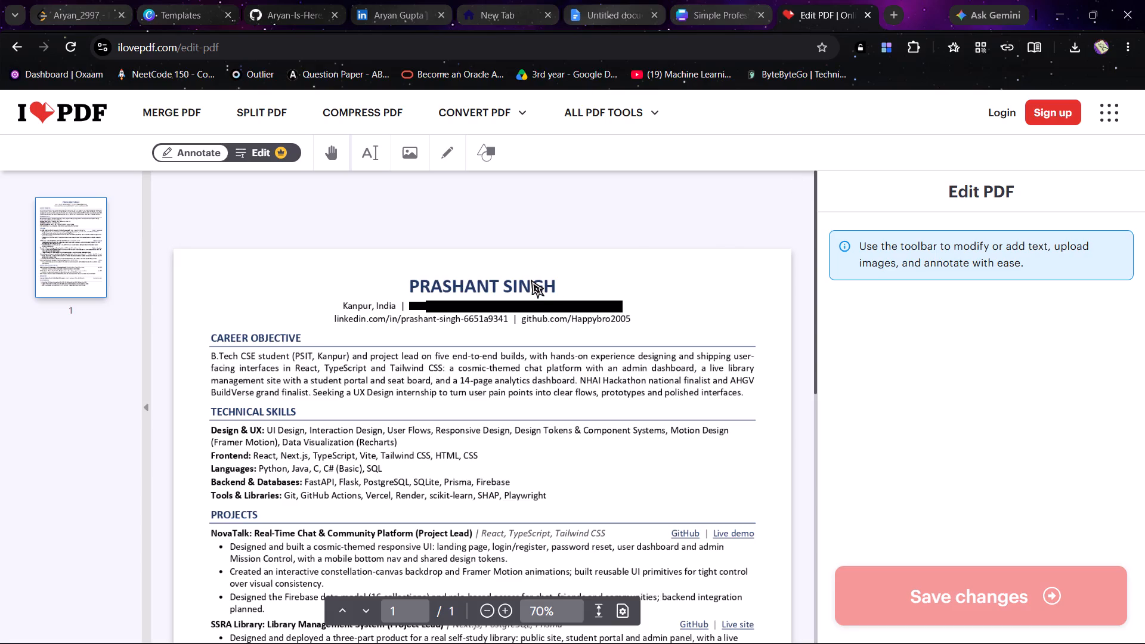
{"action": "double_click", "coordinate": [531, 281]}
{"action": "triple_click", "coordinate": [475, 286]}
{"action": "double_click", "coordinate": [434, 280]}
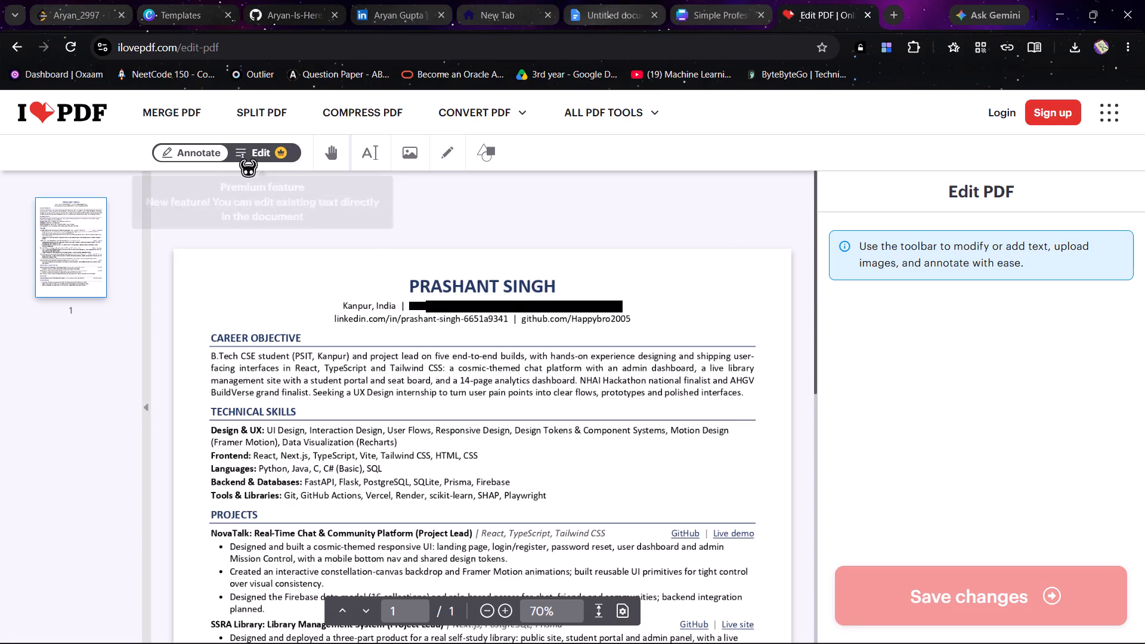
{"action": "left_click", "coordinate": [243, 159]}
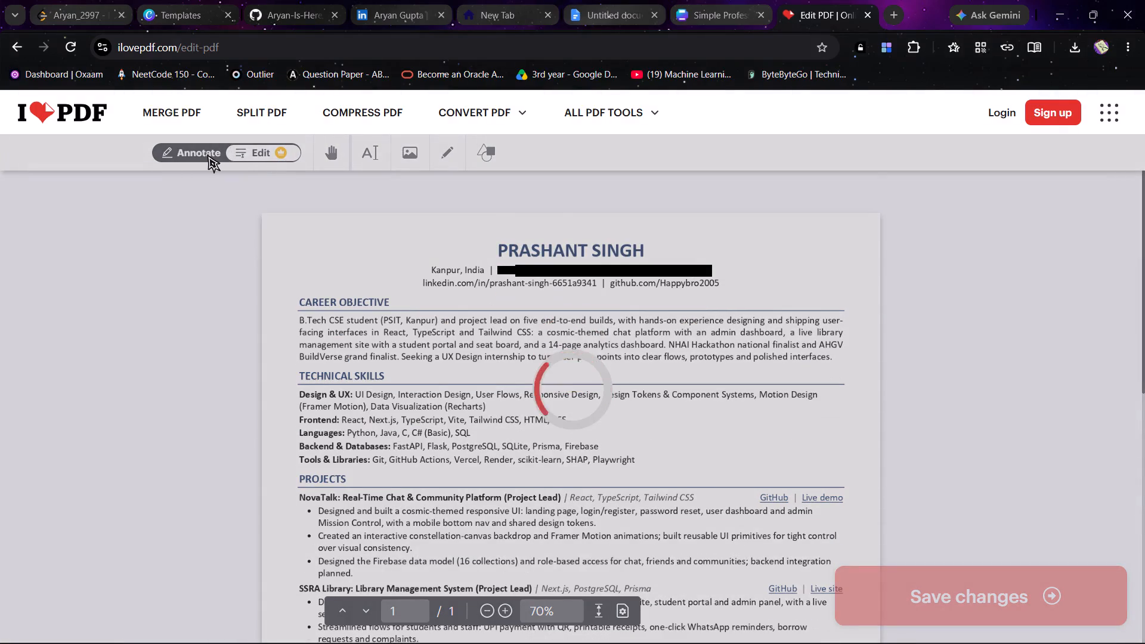
Leave iLovePDF for the Google results, search for "pdf editor free" instead, and look through the suggested editors.
{"action": "left_click", "coordinate": [6, 42]}
{"action": "left_click", "coordinate": [6, 42]}
{"action": "left_click", "coordinate": [49, 46]}
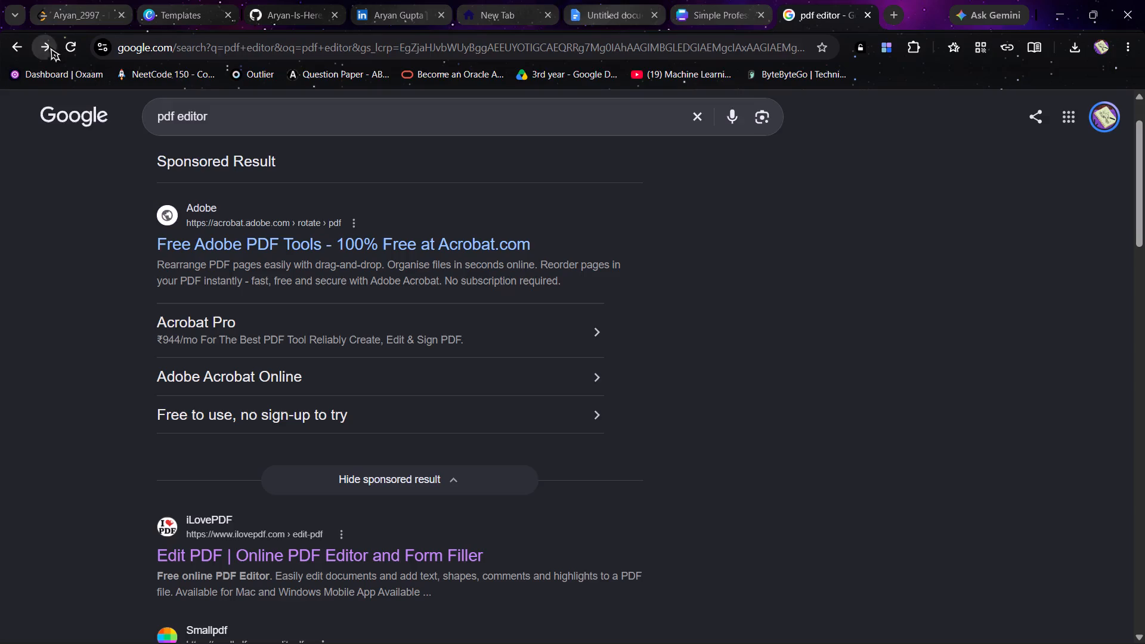
{"action": "left_click", "coordinate": [290, 117]}
{"action": "key", "text": "space"}
{"action": "type", "text": "free"}
{"action": "key", "text": "Return"}
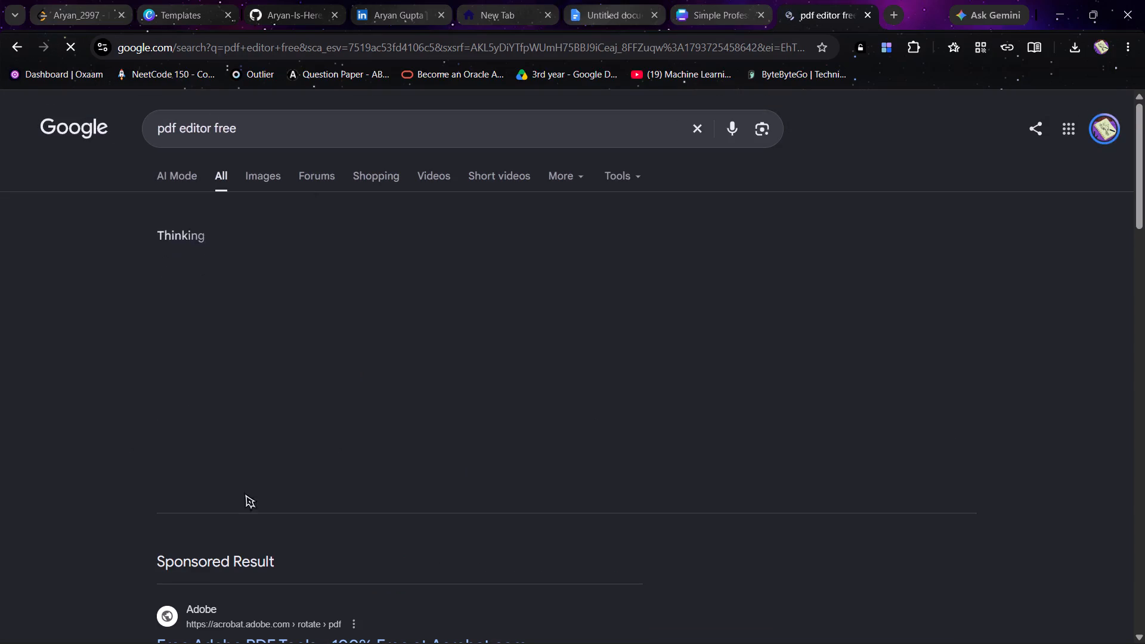
{"action": "scroll", "coordinate": [246, 504], "scroll_direction": "down", "scroll_amount": 1}
{"action": "scroll", "coordinate": [246, 504], "scroll_direction": "up", "scroll_amount": 1}
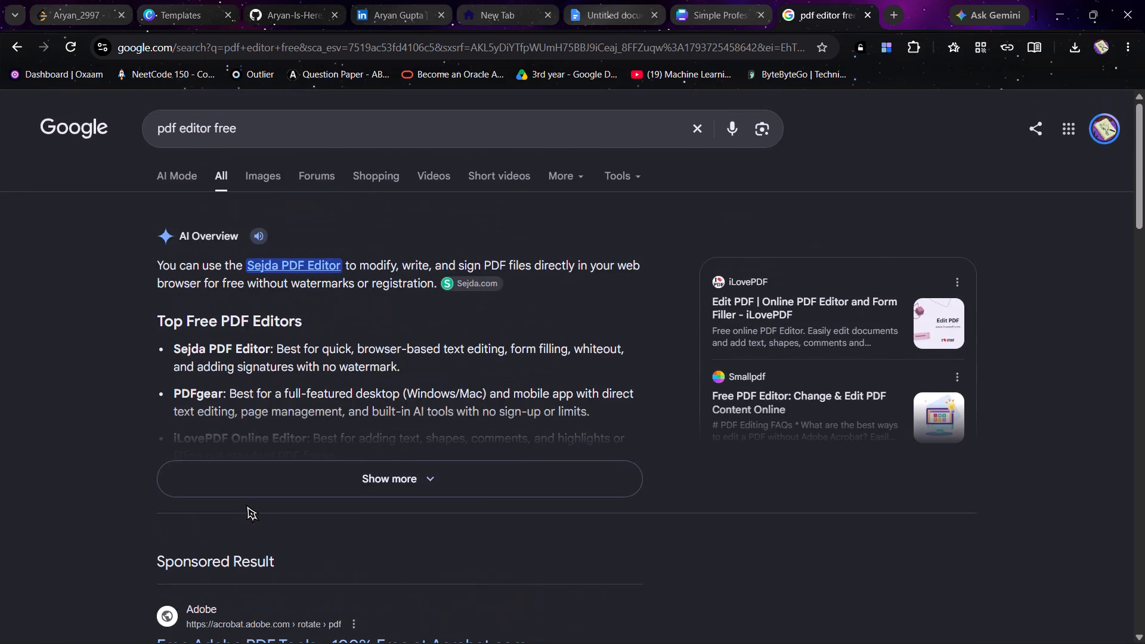
{"action": "scroll", "coordinate": [276, 596], "scroll_direction": "down", "scroll_amount": 1}
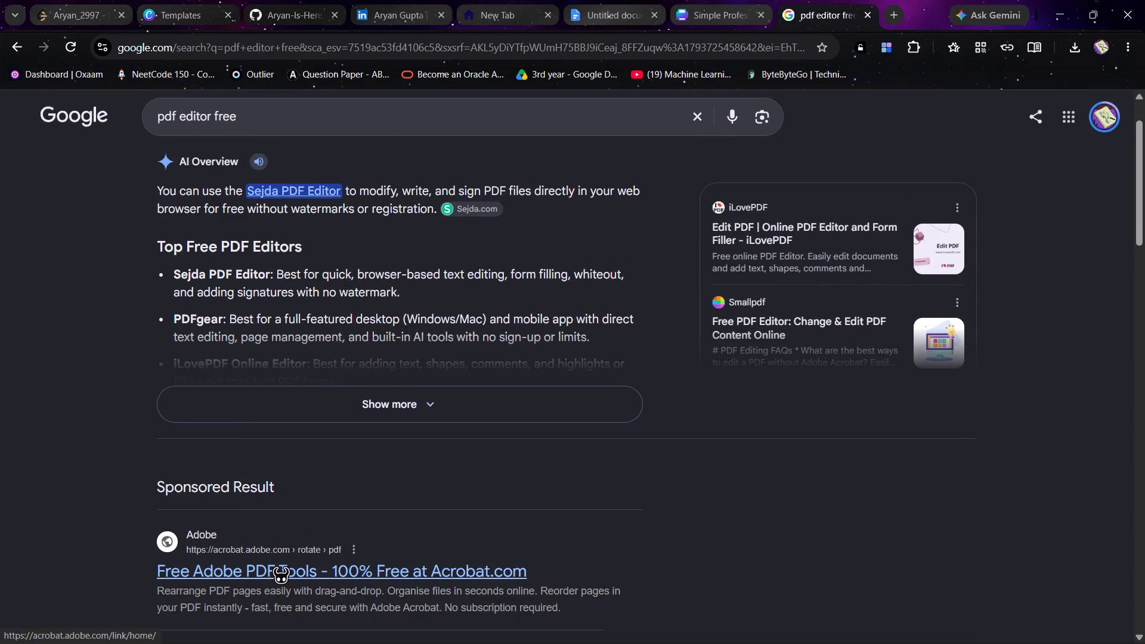
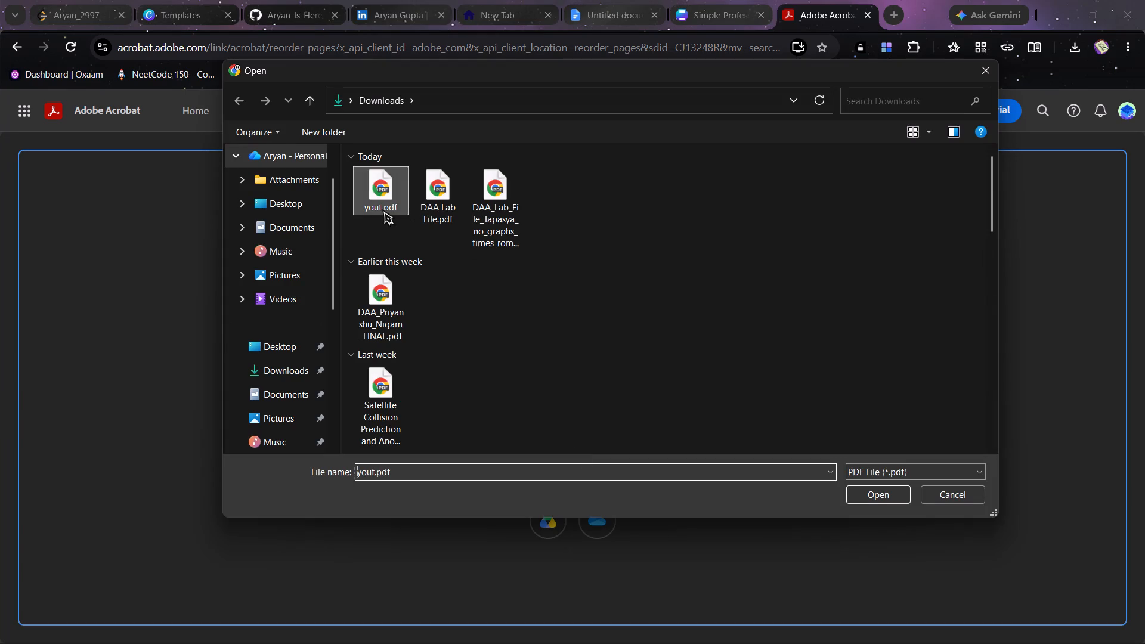
Upload yout.pdf from Downloads to Adobe Acrobat's page reordering tool and dismiss the reordering hint.
{"action": "left_click", "coordinate": [866, 492]}
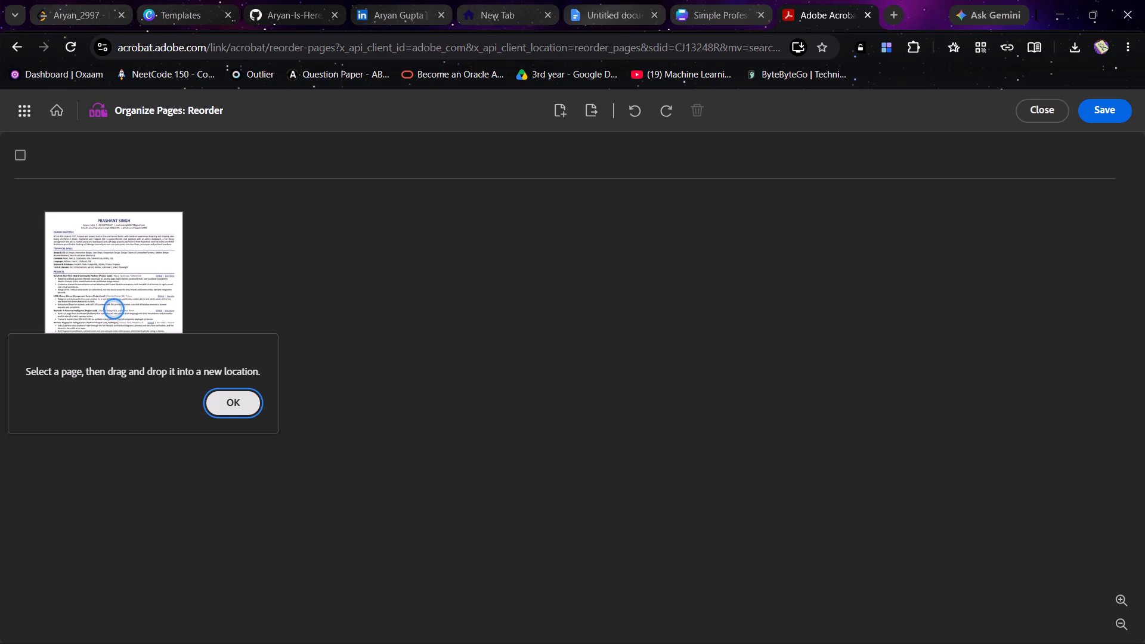
{"action": "left_click", "coordinate": [215, 399]}
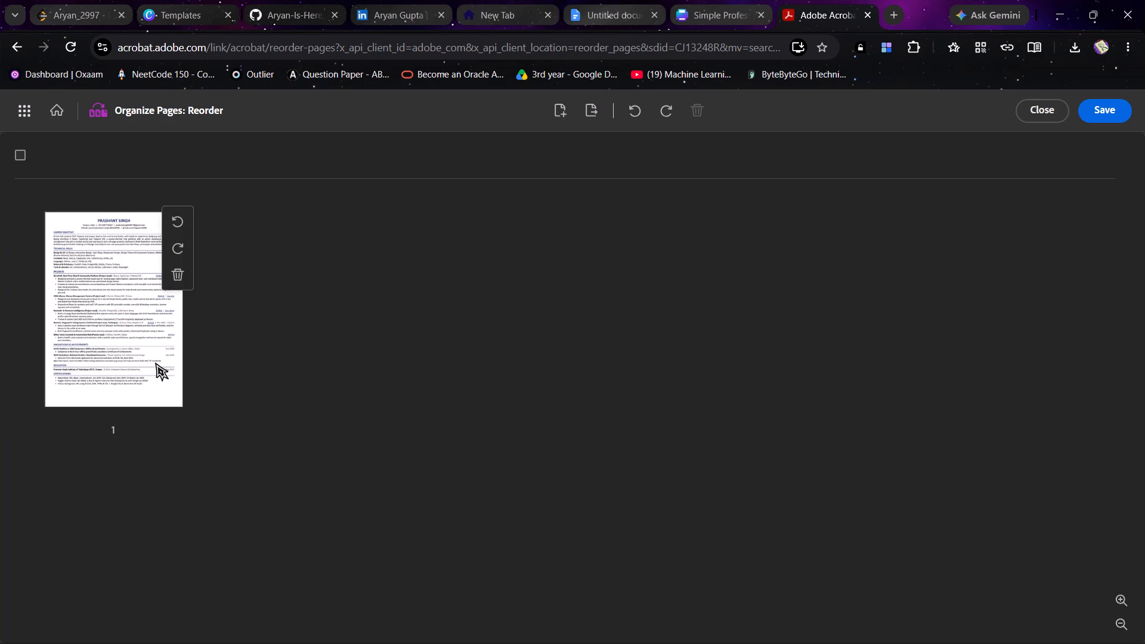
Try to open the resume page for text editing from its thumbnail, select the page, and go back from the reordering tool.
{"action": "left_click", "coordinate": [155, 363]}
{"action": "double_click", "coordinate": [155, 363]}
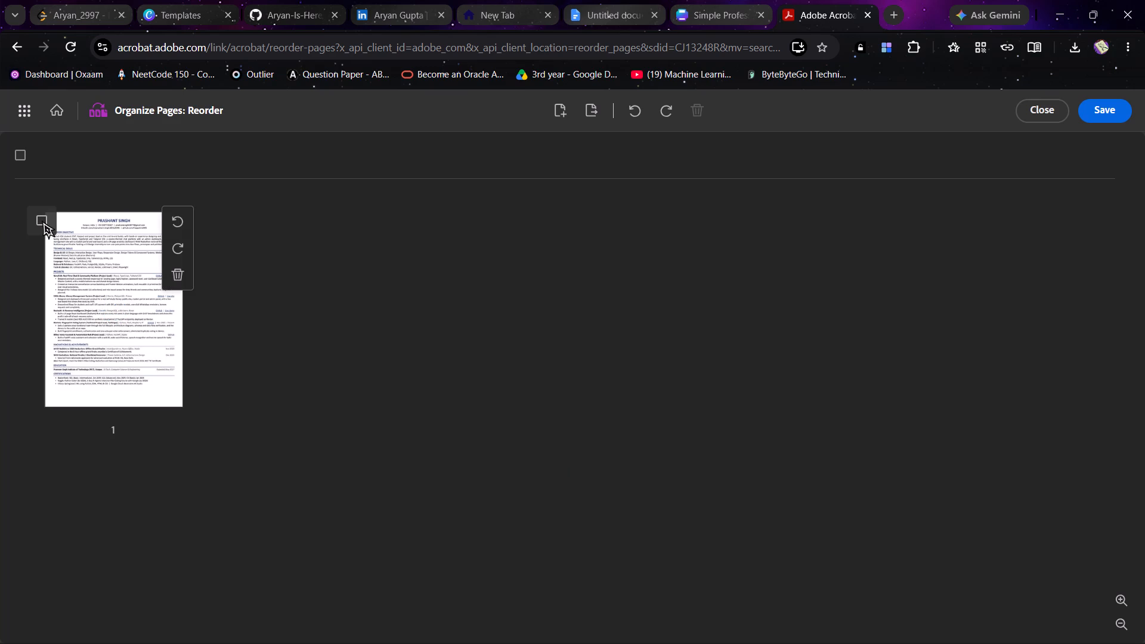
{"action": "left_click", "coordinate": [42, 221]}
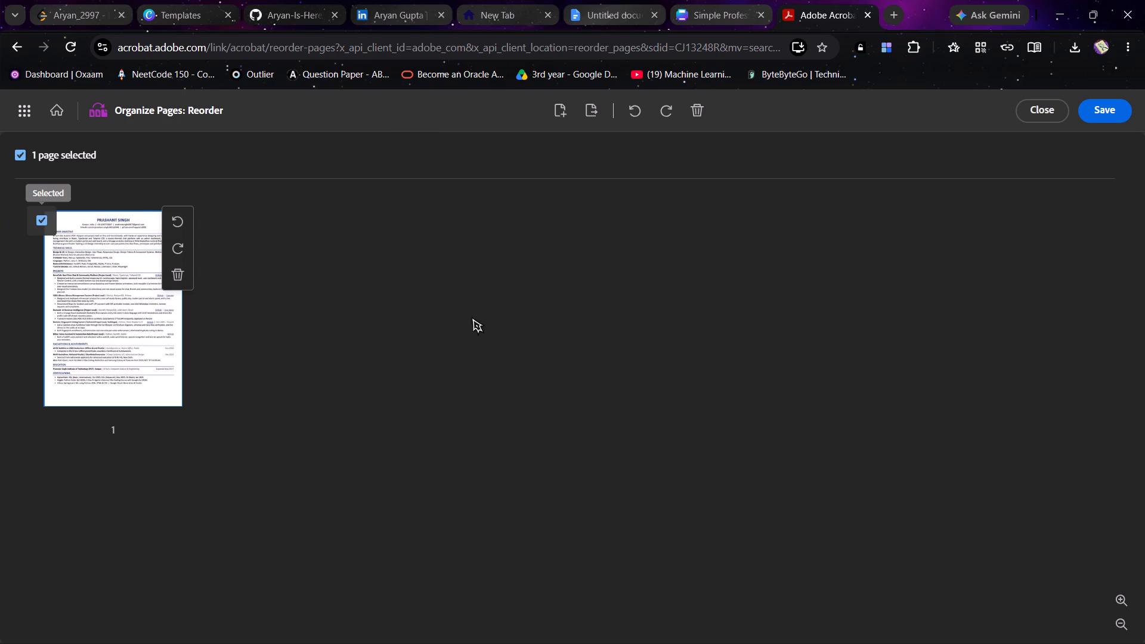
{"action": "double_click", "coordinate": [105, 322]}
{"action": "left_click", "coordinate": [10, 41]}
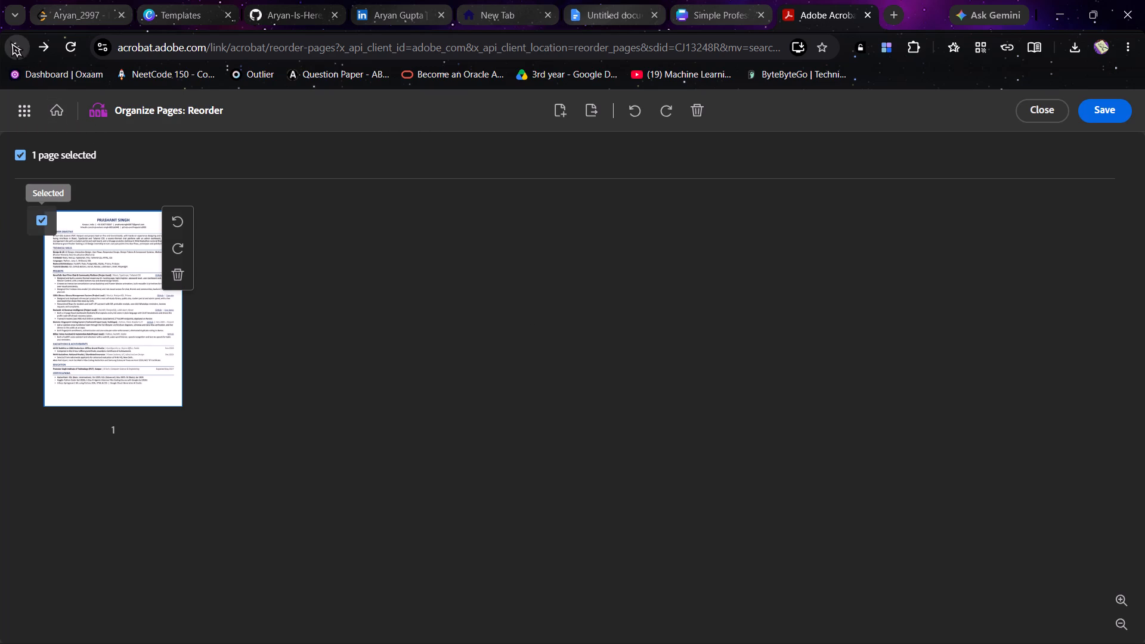
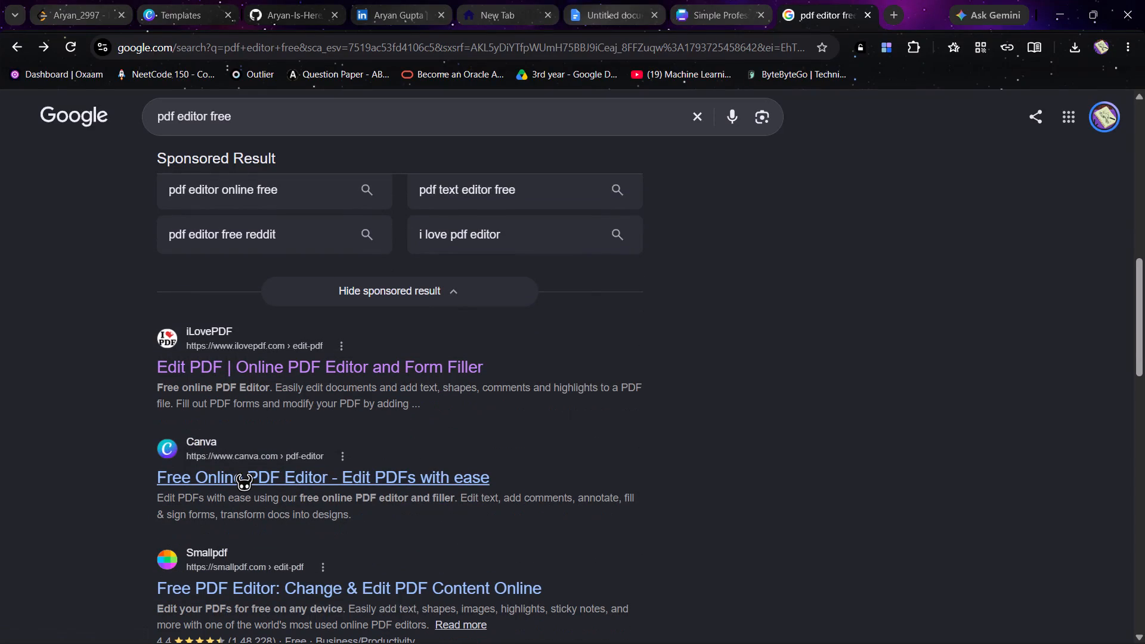
Open Canva's free online PDF editor from the search results and upload yout.pdf from Downloads.
{"action": "left_click", "coordinate": [237, 473]}
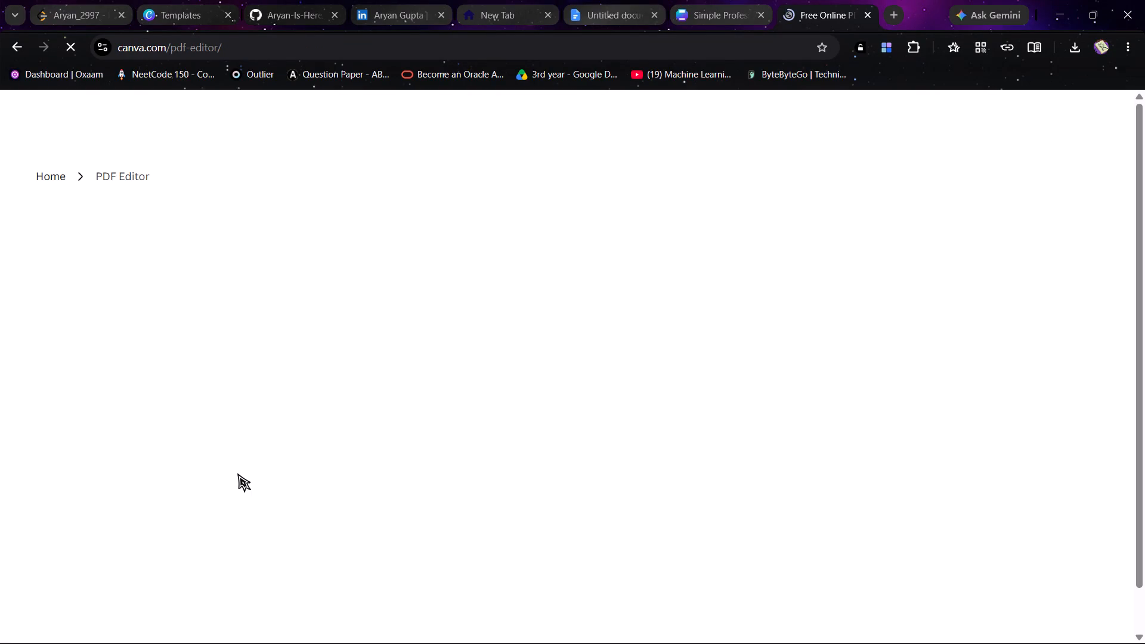
{"action": "left_click", "coordinate": [571, 395]}
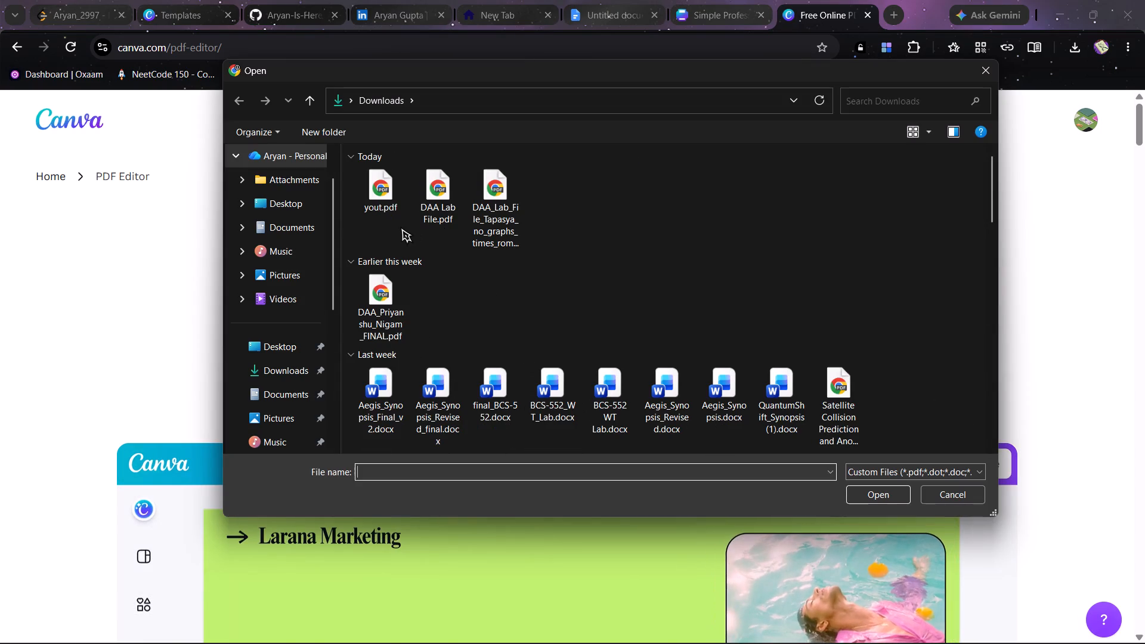
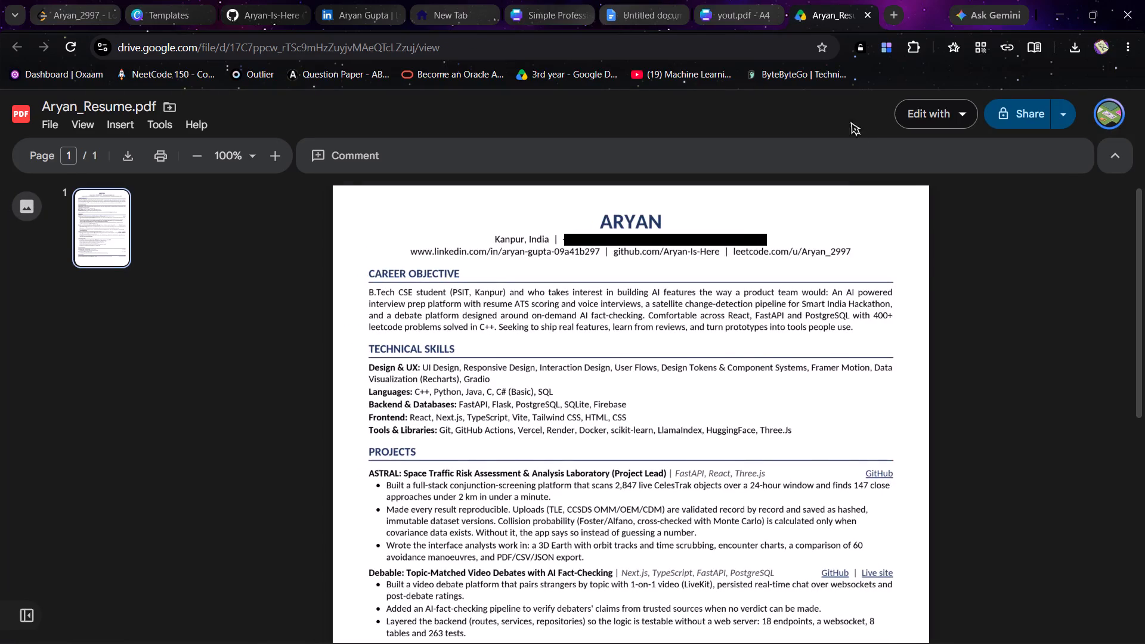
Examine Aryan_Resume.pdf in Drive through to Education and check the ASTRAL and Debable GitHub links.
{"action": "scroll", "coordinate": [754, 257], "scroll_direction": "down", "scroll_amount": 1}
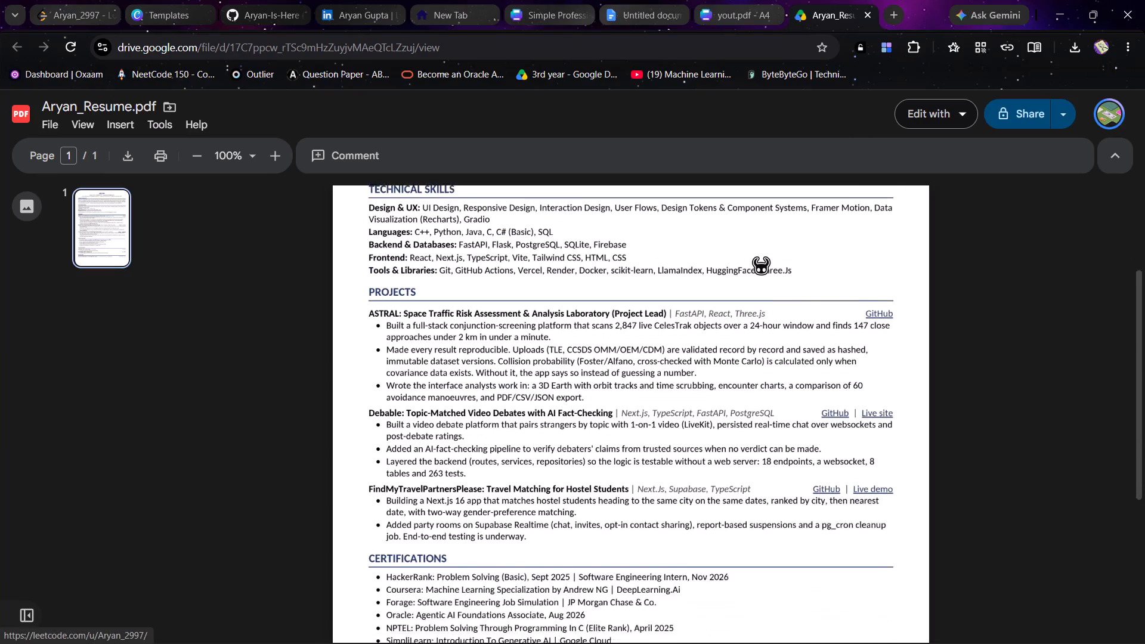
{"action": "left_click", "coordinate": [878, 306]}
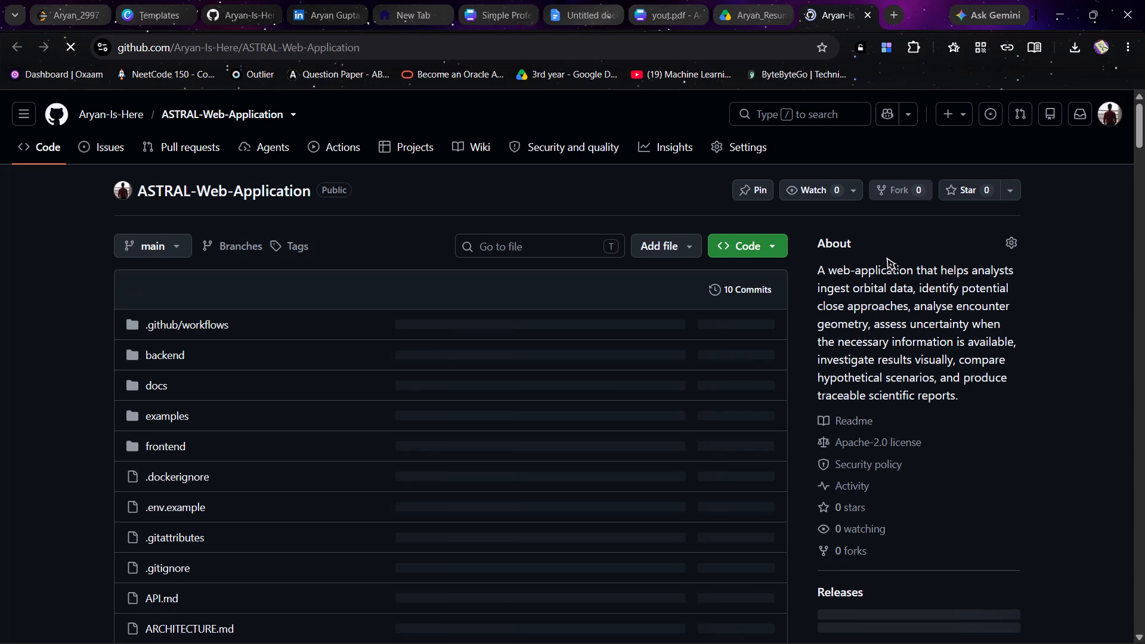
{"action": "left_click", "coordinate": [765, 11]}
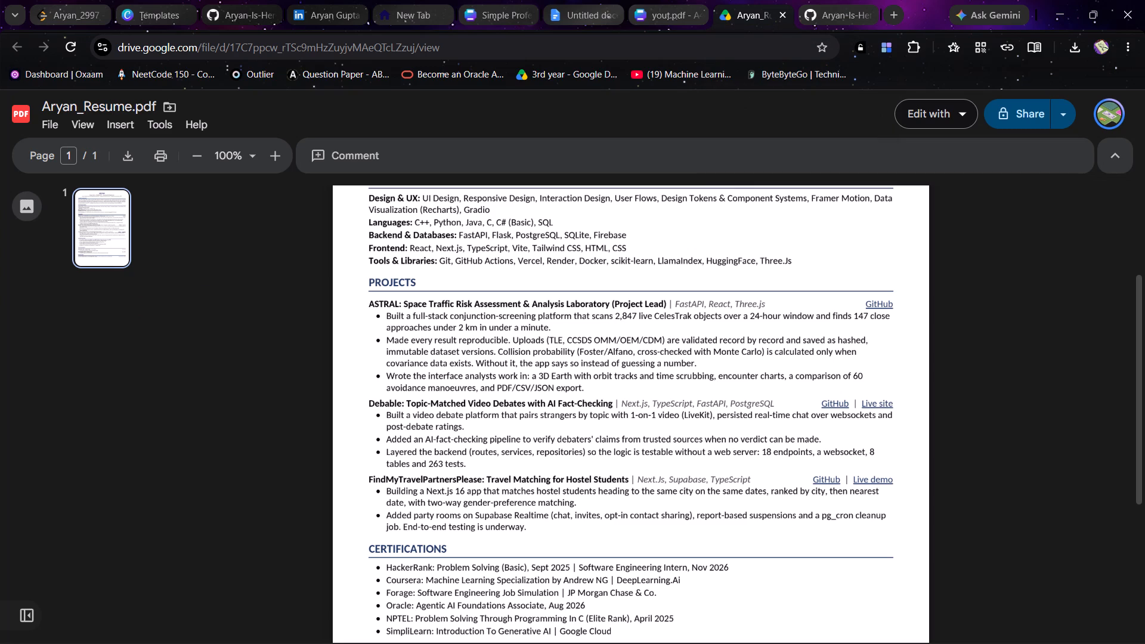
{"action": "left_click", "coordinate": [839, 408]}
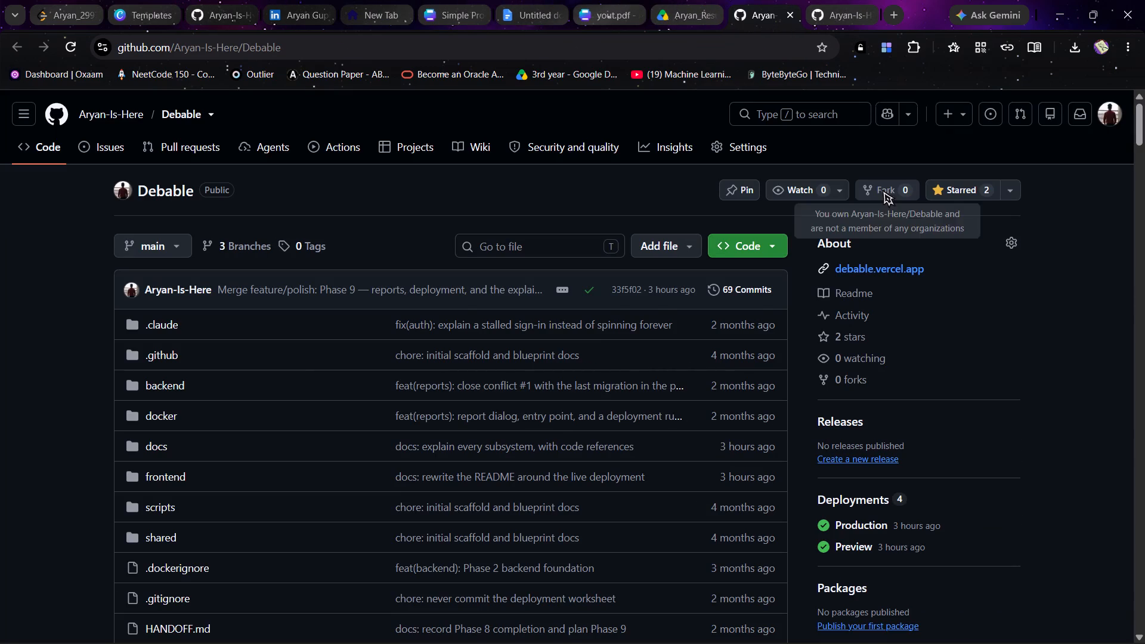
{"action": "left_click", "coordinate": [867, 0]}
{"action": "left_click", "coordinate": [819, 0]}
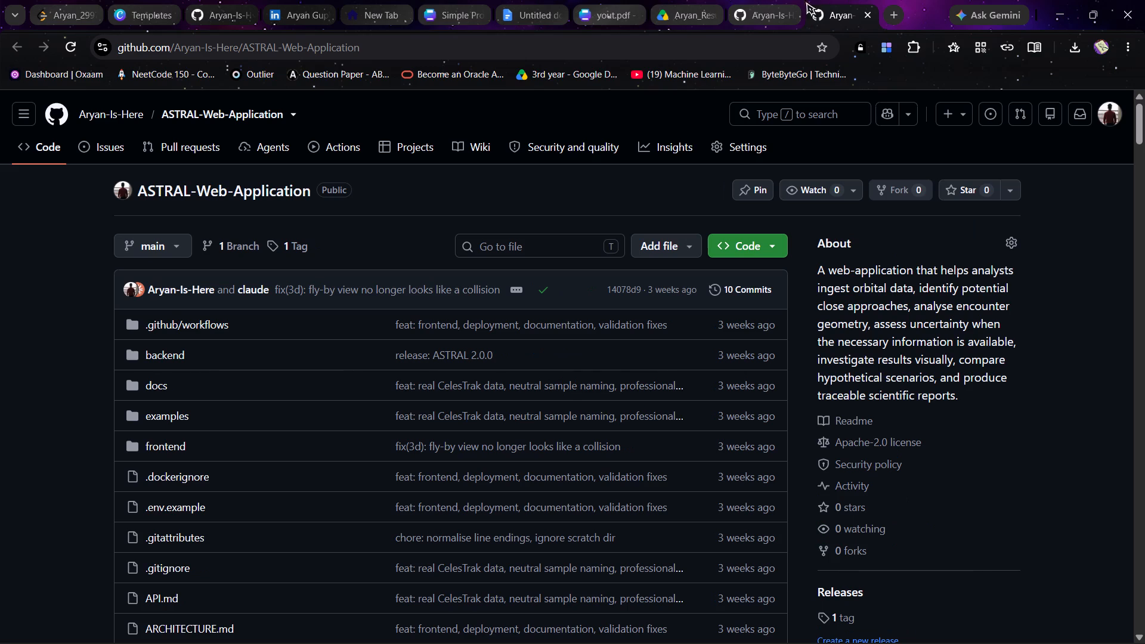
{"action": "left_click", "coordinate": [787, 0]}
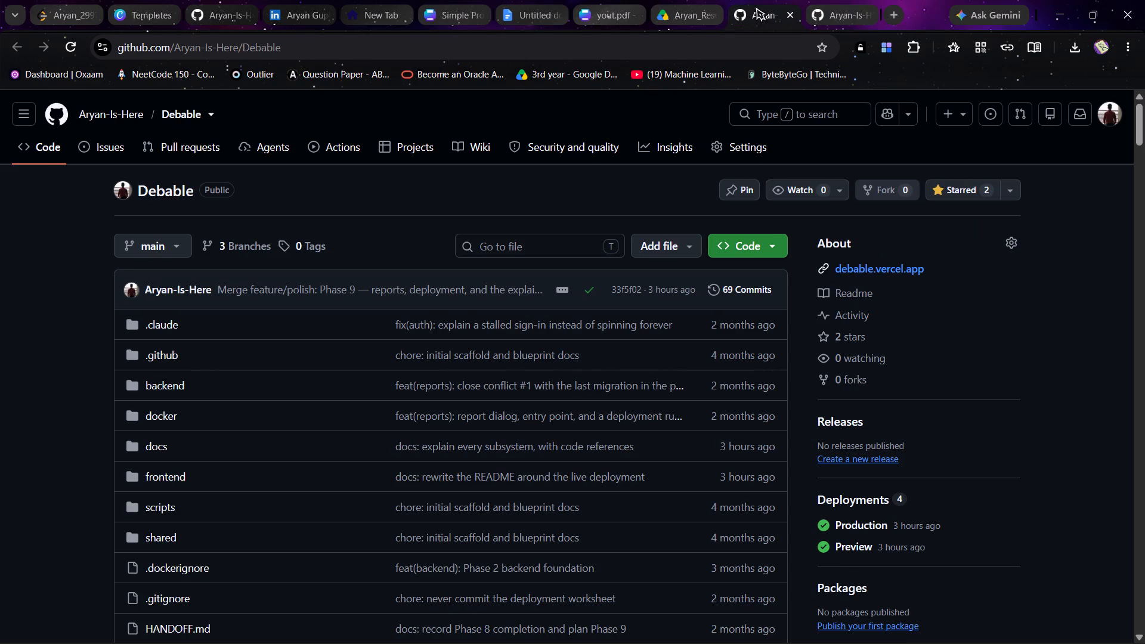
{"action": "left_click", "coordinate": [821, 0]}
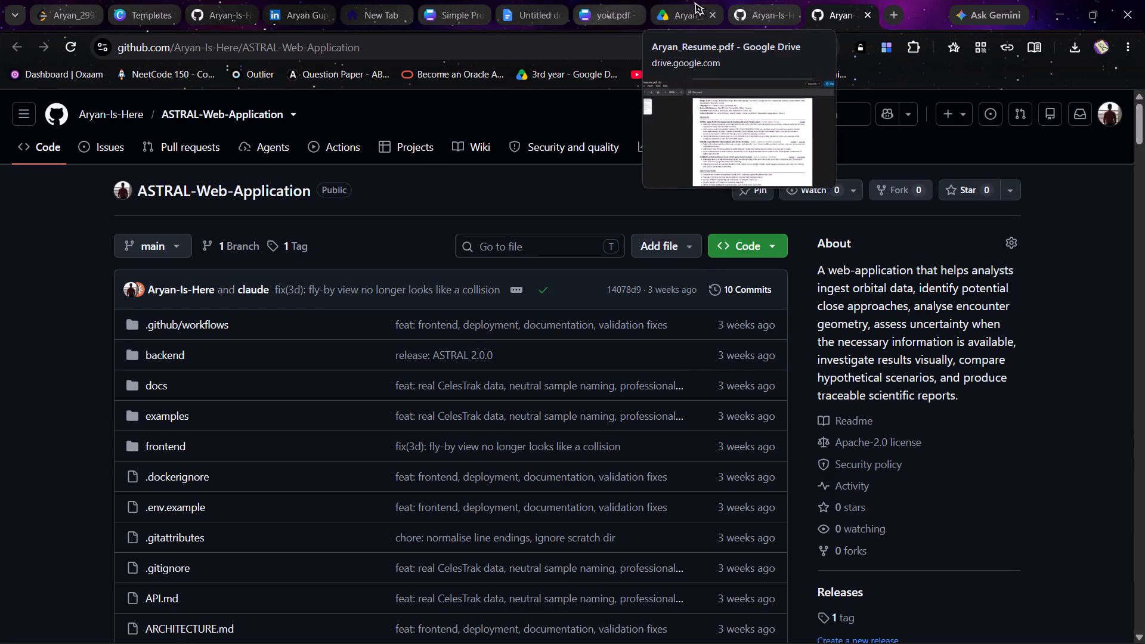
{"action": "left_click", "coordinate": [688, 0]}
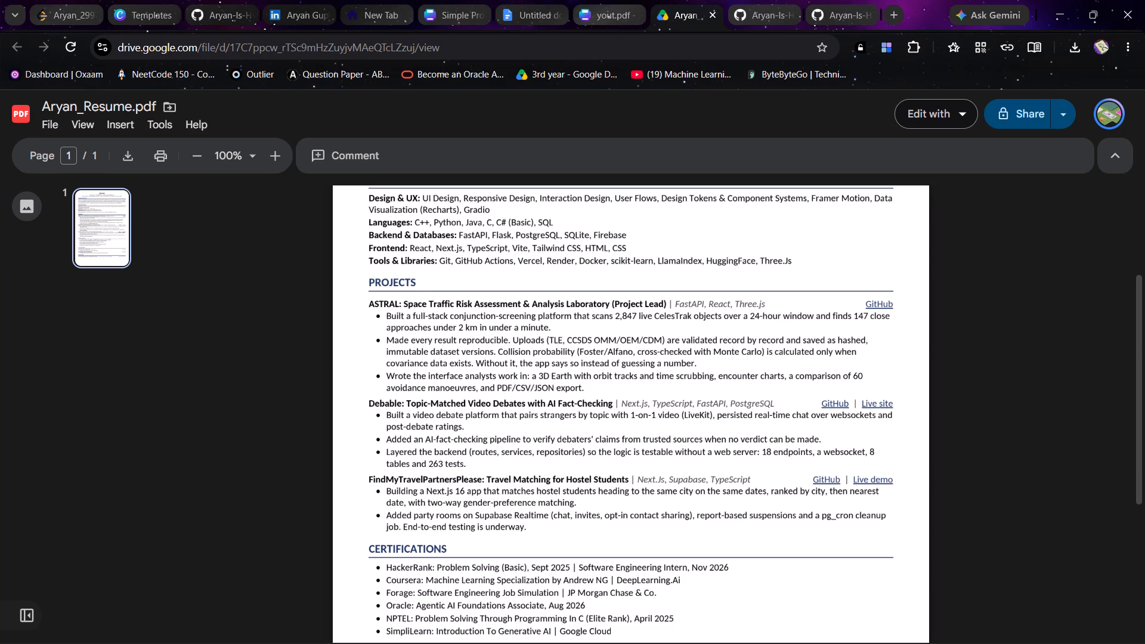
{"action": "scroll", "coordinate": [810, 540], "scroll_direction": "down", "scroll_amount": 3}
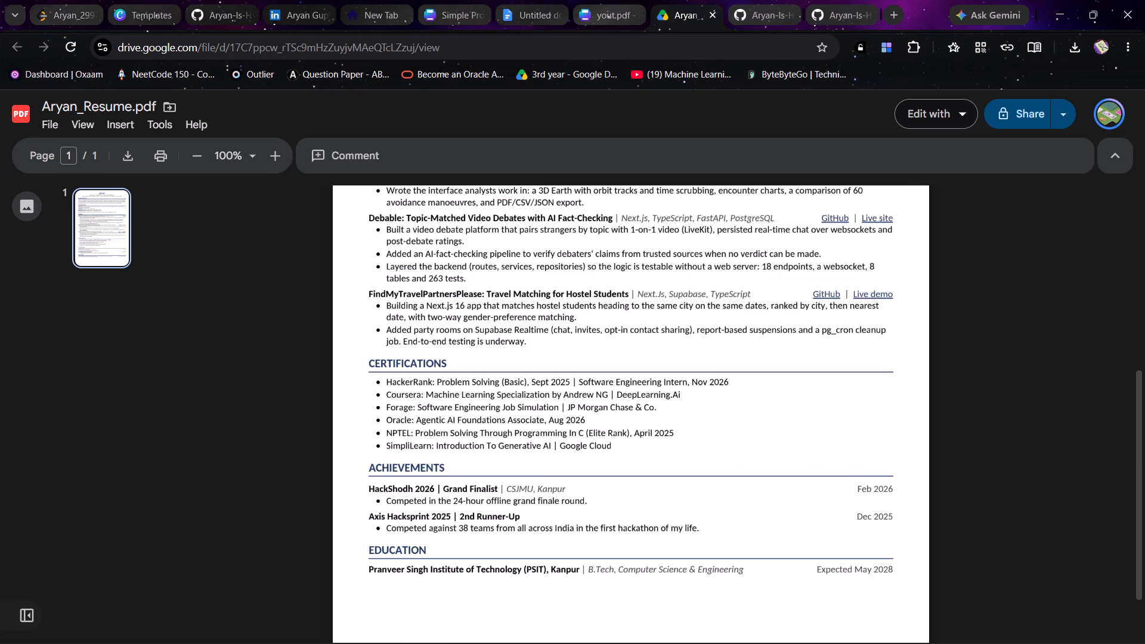
{"action": "scroll", "coordinate": [810, 540], "scroll_direction": "down", "scroll_amount": 1}
{"action": "scroll", "coordinate": [810, 540], "scroll_direction": "up", "scroll_amount": 3}
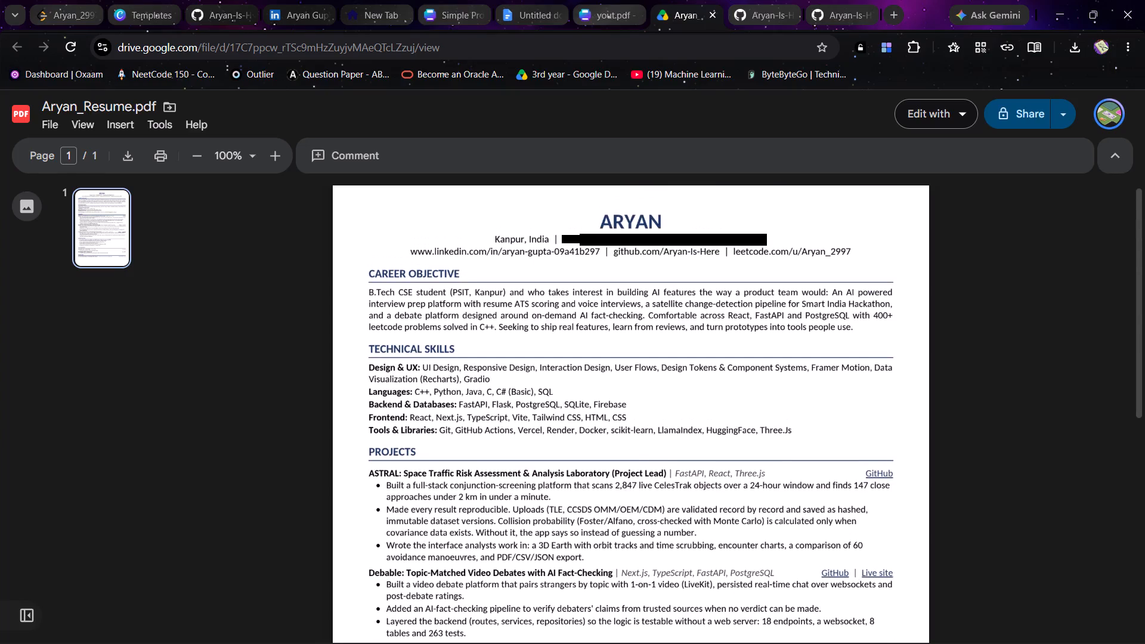
Download Aryan_Resume.pdf from Google Drive.
{"action": "left_click", "coordinate": [128, 164]}
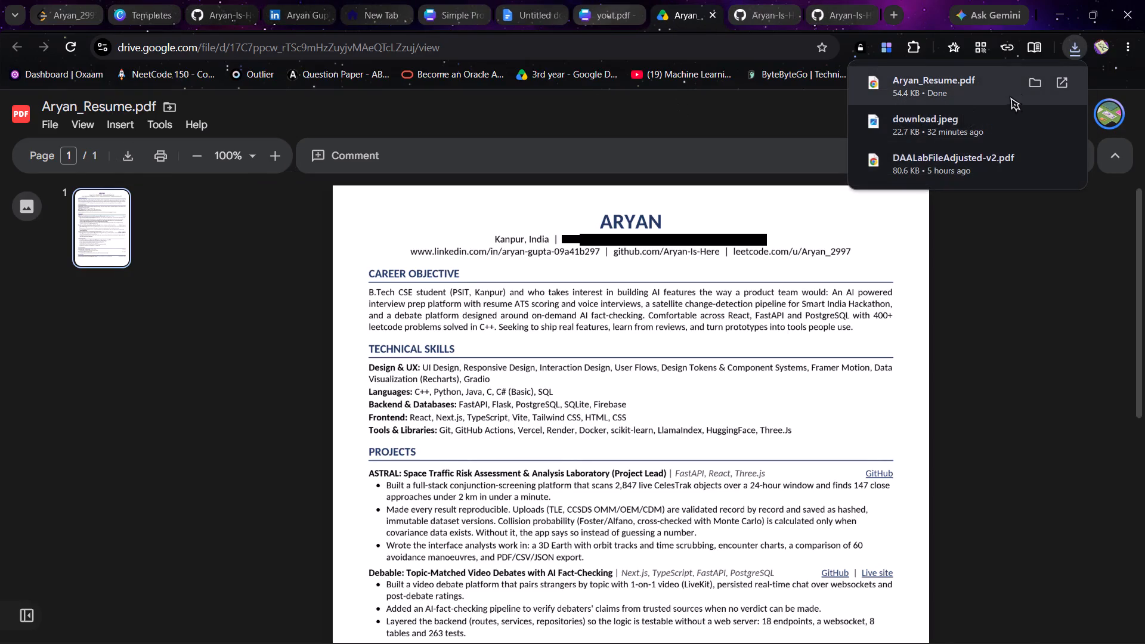
Search Google in a new tab for "ats score checker".
{"action": "left_click", "coordinate": [898, 5]}
{"action": "type", "text": "ars sc"}
{"action": "key", "text": "o"}
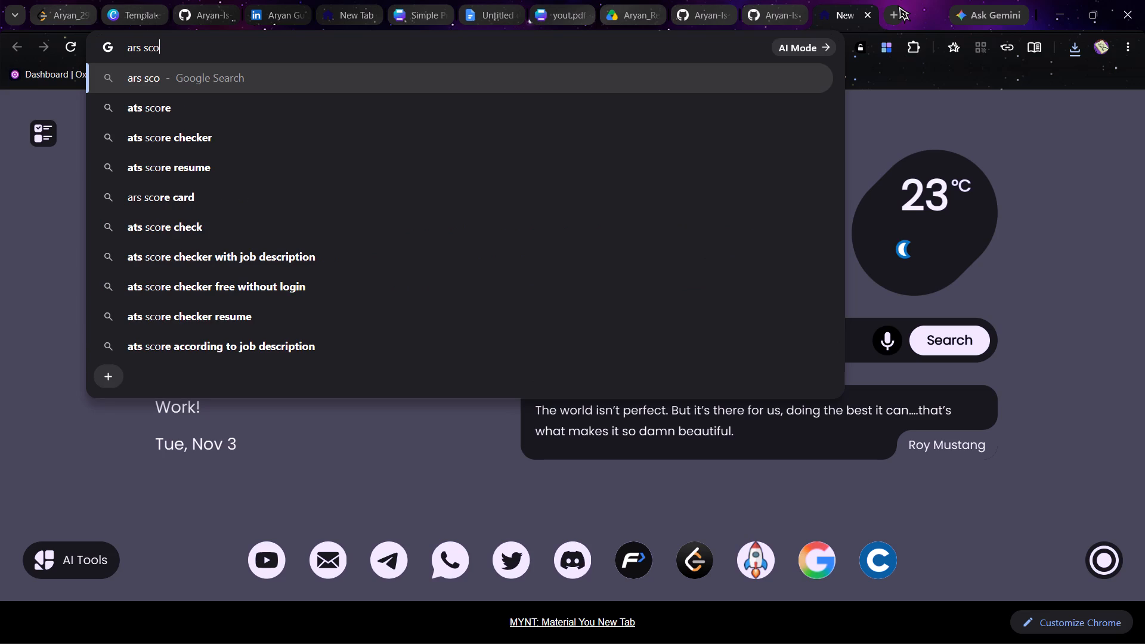
{"action": "left_click", "coordinate": [700, 128]}
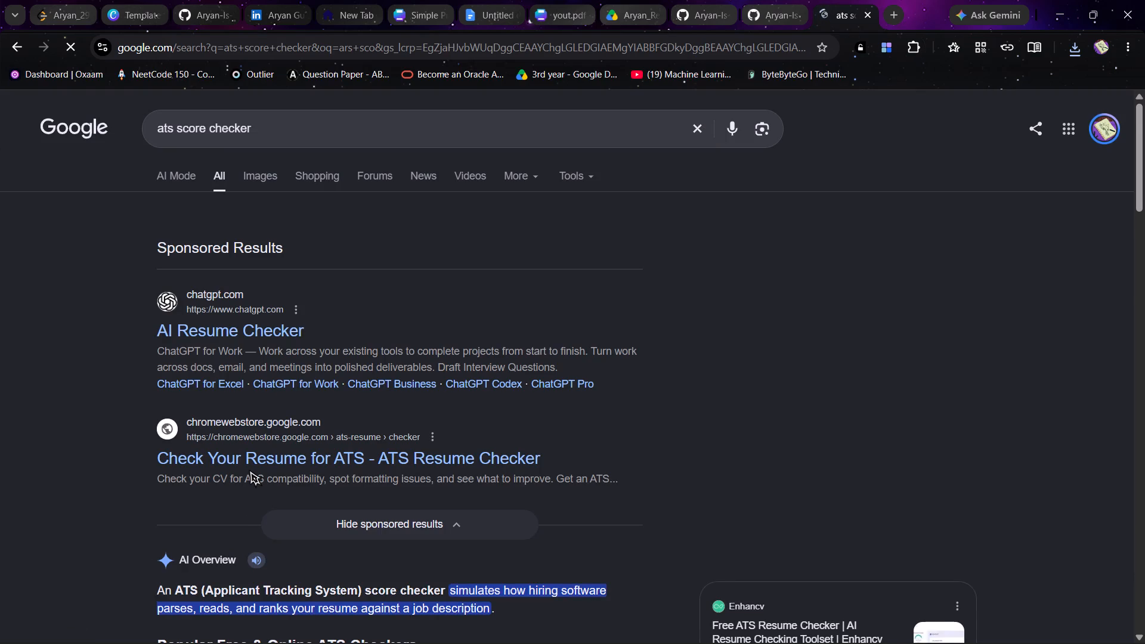
Look through the ATS checker search results and open Enhancv's Free ATS Resume Checker.
{"action": "scroll", "coordinate": [249, 469], "scroll_direction": "down", "scroll_amount": 5}
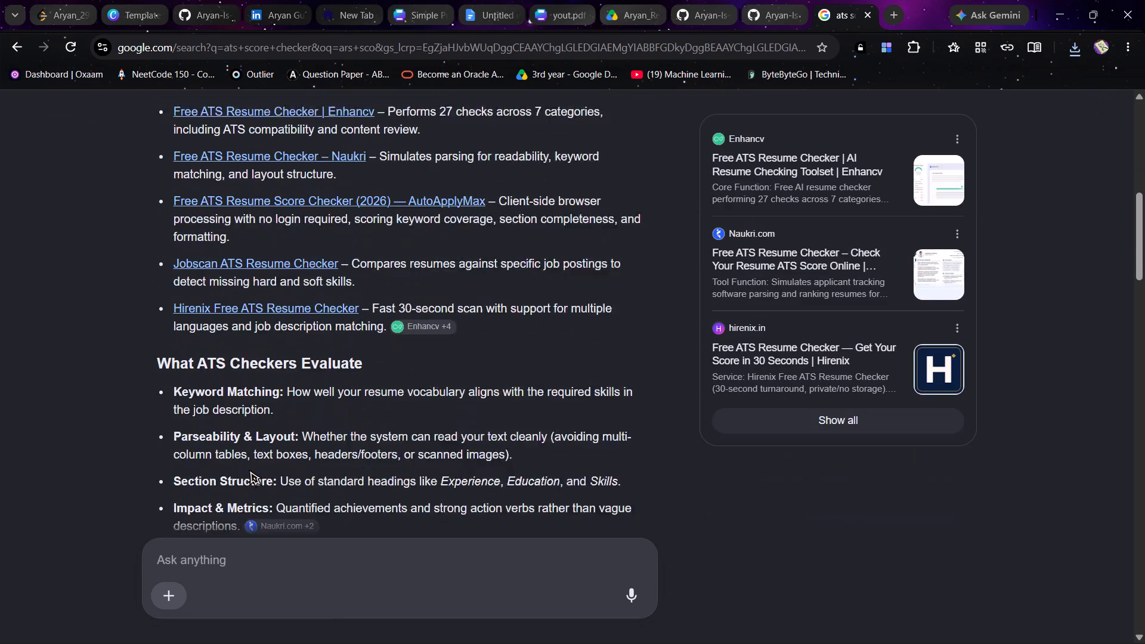
{"action": "scroll", "coordinate": [249, 469], "scroll_direction": "down", "scroll_amount": 3}
{"action": "scroll", "coordinate": [249, 469], "scroll_direction": "up", "scroll_amount": 1}
{"action": "scroll", "coordinate": [249, 469], "scroll_direction": "down", "scroll_amount": 3}
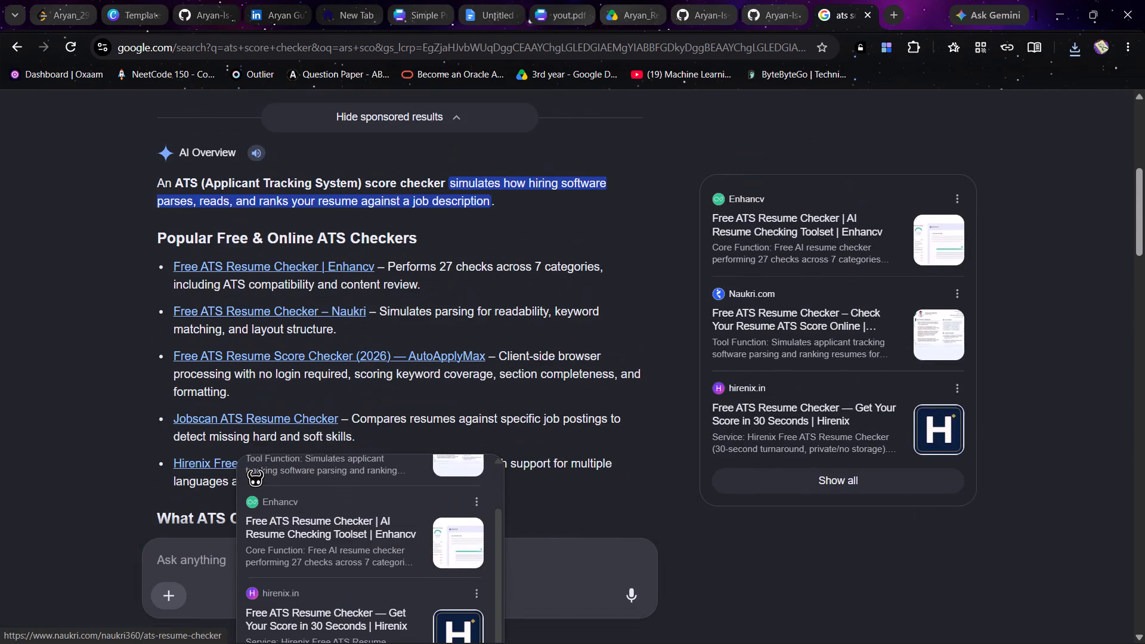
{"action": "scroll", "coordinate": [249, 469], "scroll_direction": "down", "scroll_amount": 3}
{"action": "left_click", "coordinate": [85, 442]}
{"action": "scroll", "coordinate": [85, 442], "scroll_direction": "down", "scroll_amount": 6}
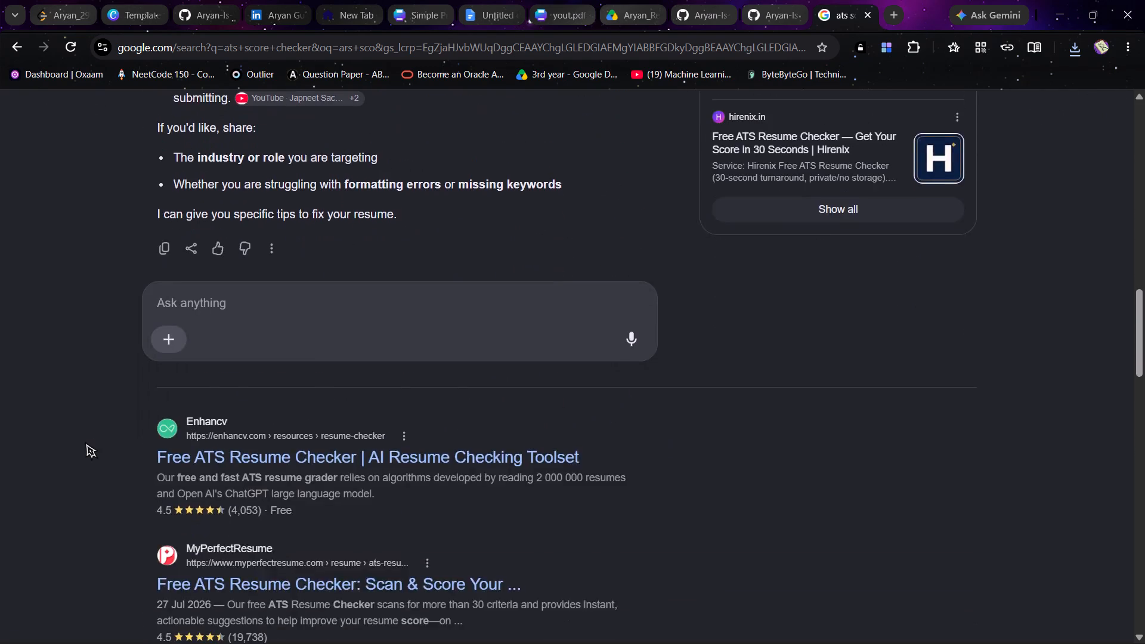
{"action": "scroll", "coordinate": [85, 442], "scroll_direction": "down", "scroll_amount": 1}
{"action": "scroll", "coordinate": [186, 338], "scroll_direction": "up", "scroll_amount": 2}
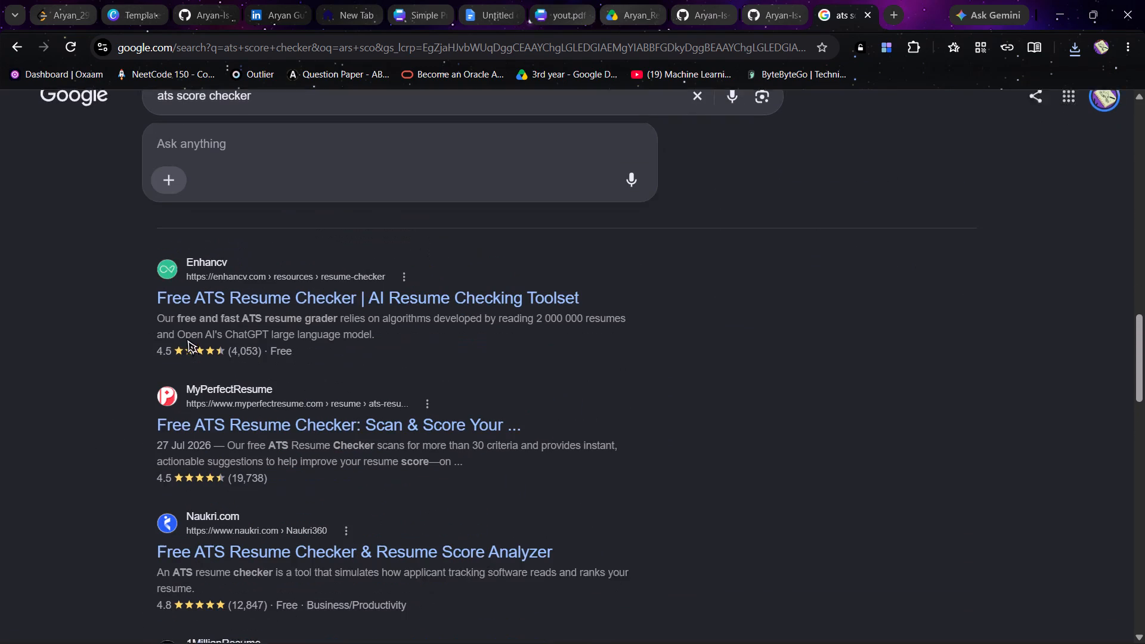
{"action": "scroll", "coordinate": [186, 338], "scroll_direction": "down", "scroll_amount": 1}
{"action": "left_click", "coordinate": [187, 306]}
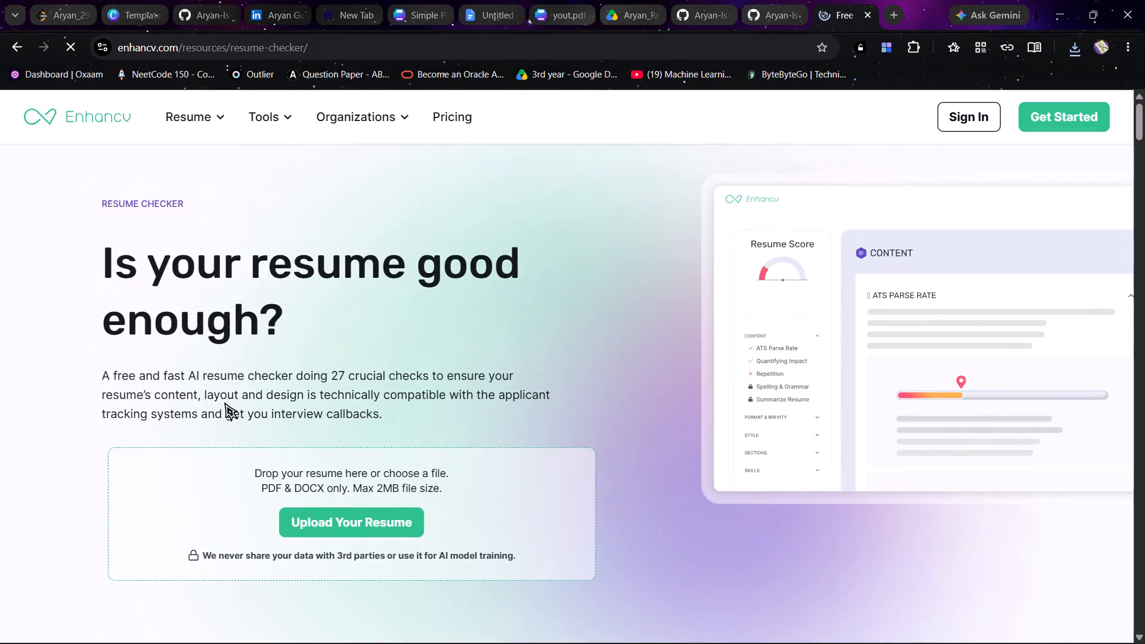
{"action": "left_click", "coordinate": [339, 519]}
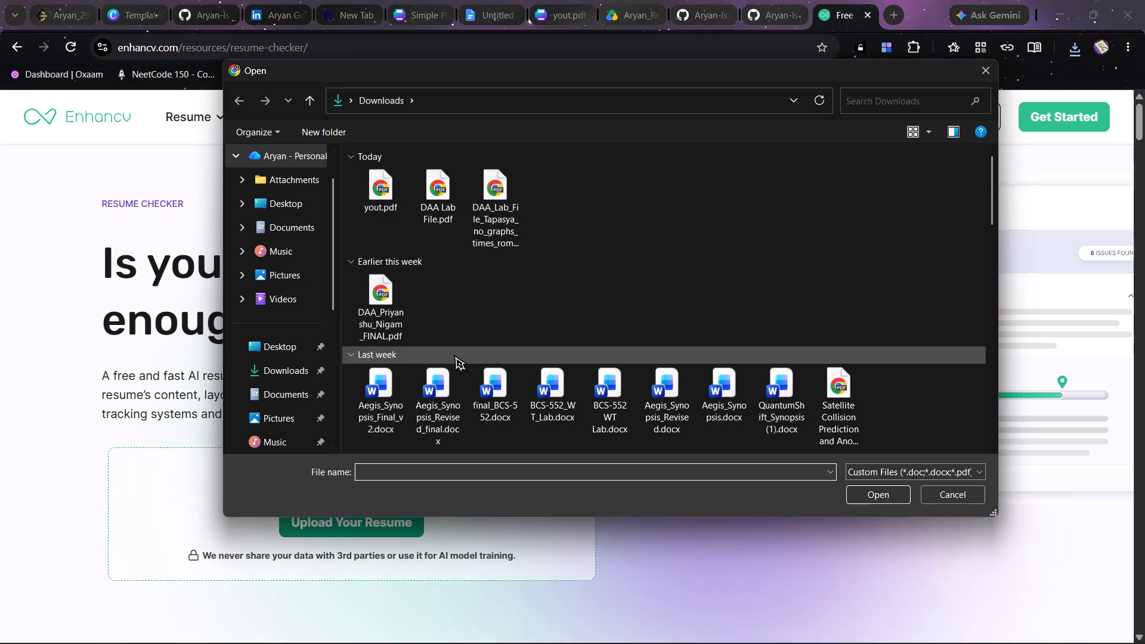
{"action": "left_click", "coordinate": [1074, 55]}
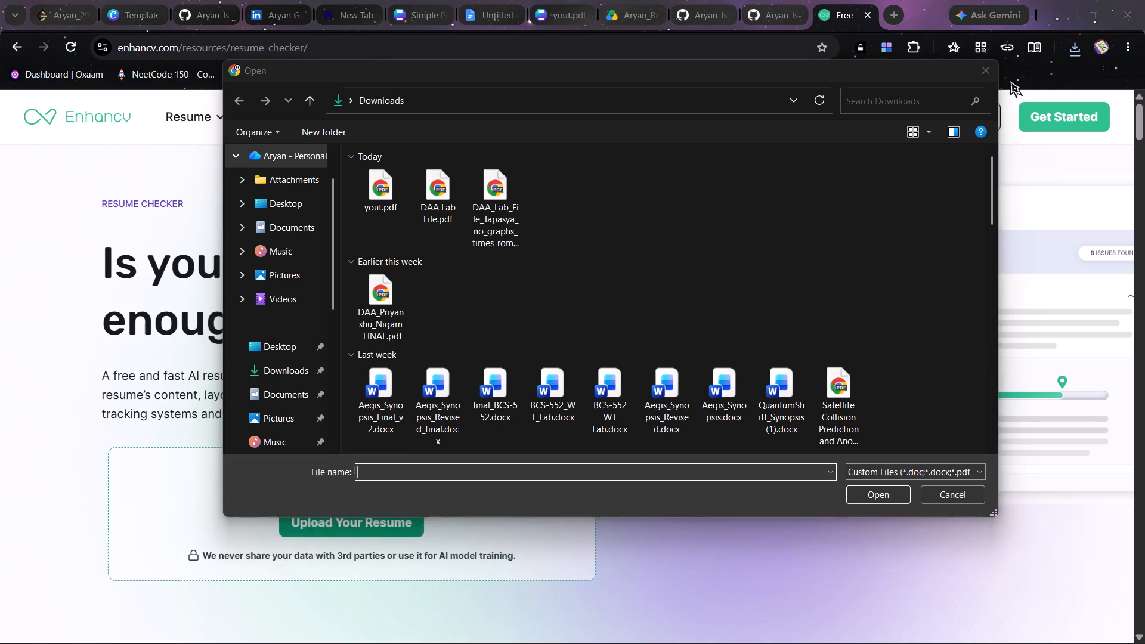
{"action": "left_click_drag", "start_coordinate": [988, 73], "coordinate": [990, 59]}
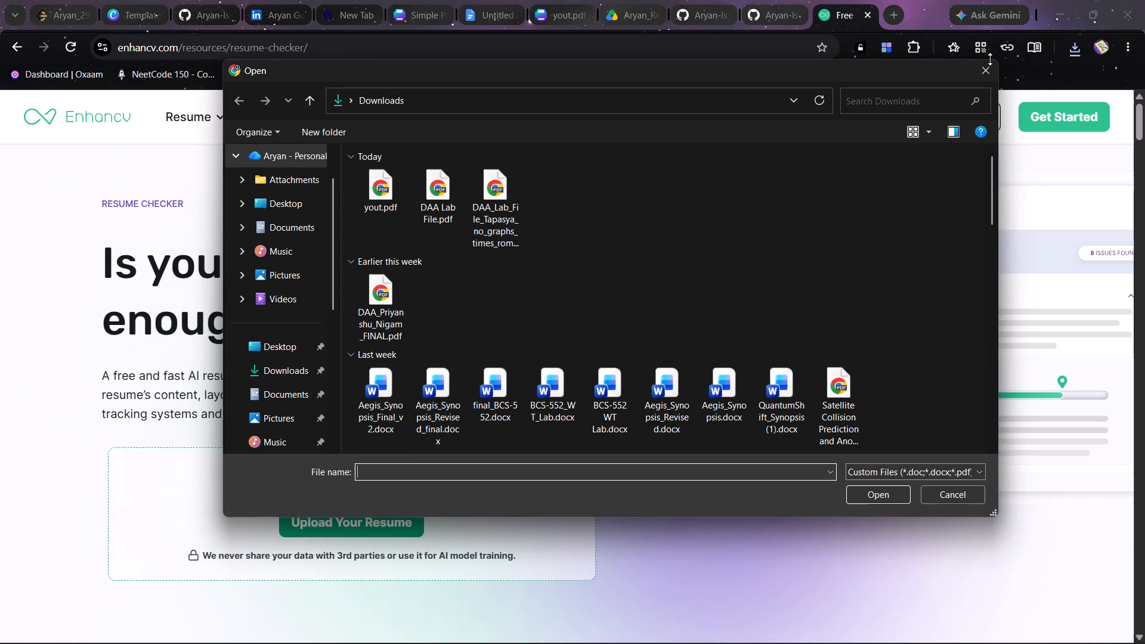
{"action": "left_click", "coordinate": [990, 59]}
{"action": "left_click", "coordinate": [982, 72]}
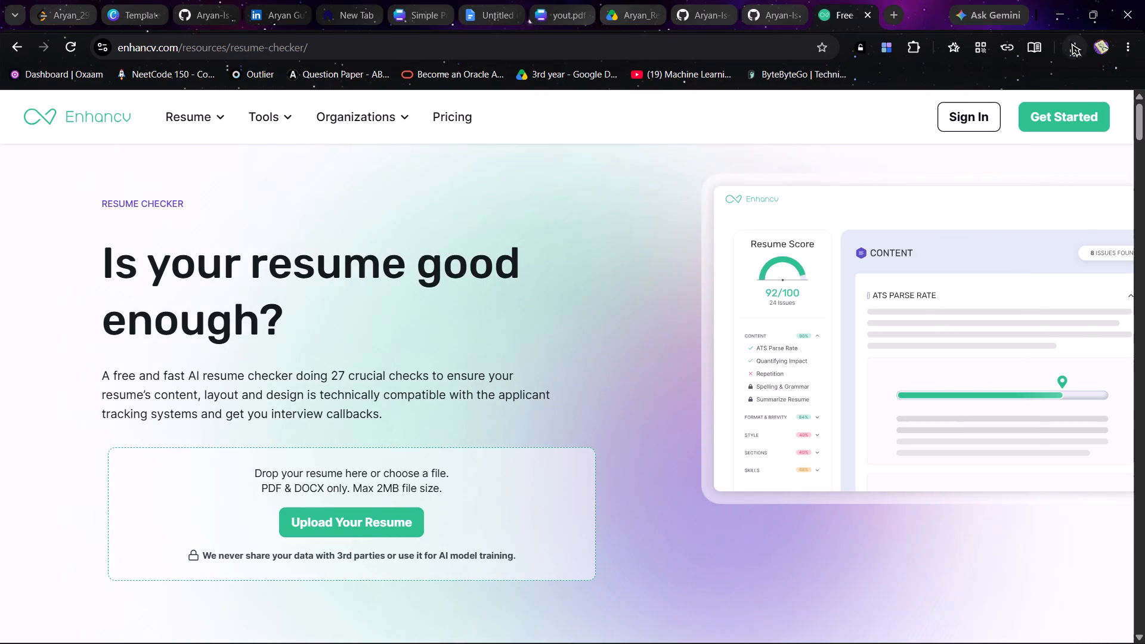
Show the downloaded Aryan_Resume.pdf in its folder and copy it into the "important images" folder.
{"action": "left_click", "coordinate": [1070, 41]}
{"action": "left_click", "coordinate": [1036, 106]}
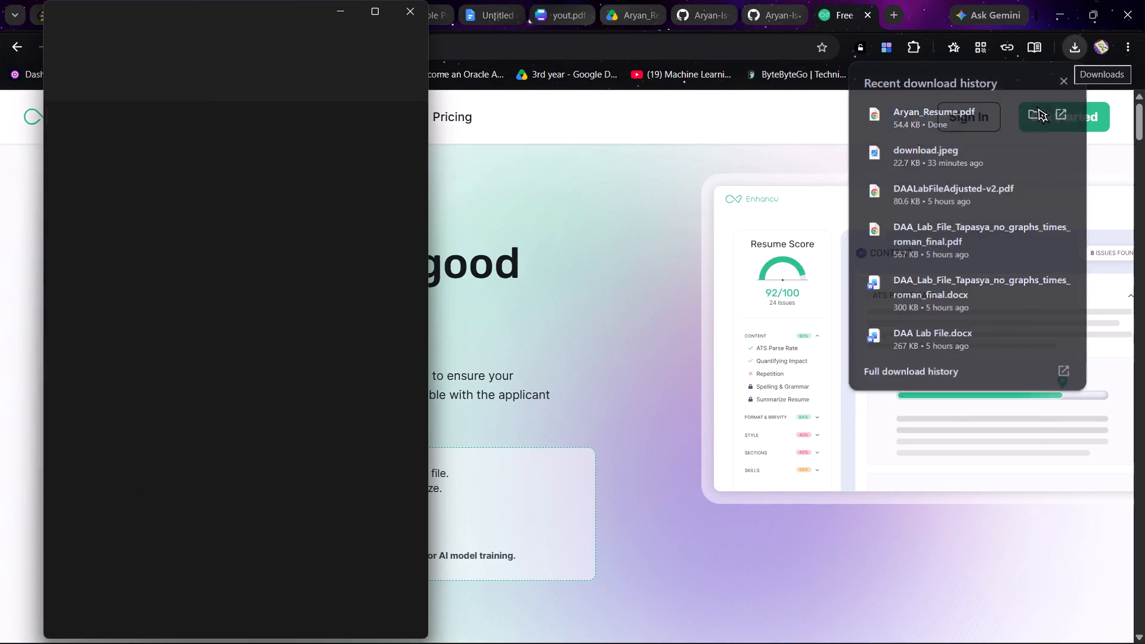
{"action": "key", "text": "ctrl+c"}
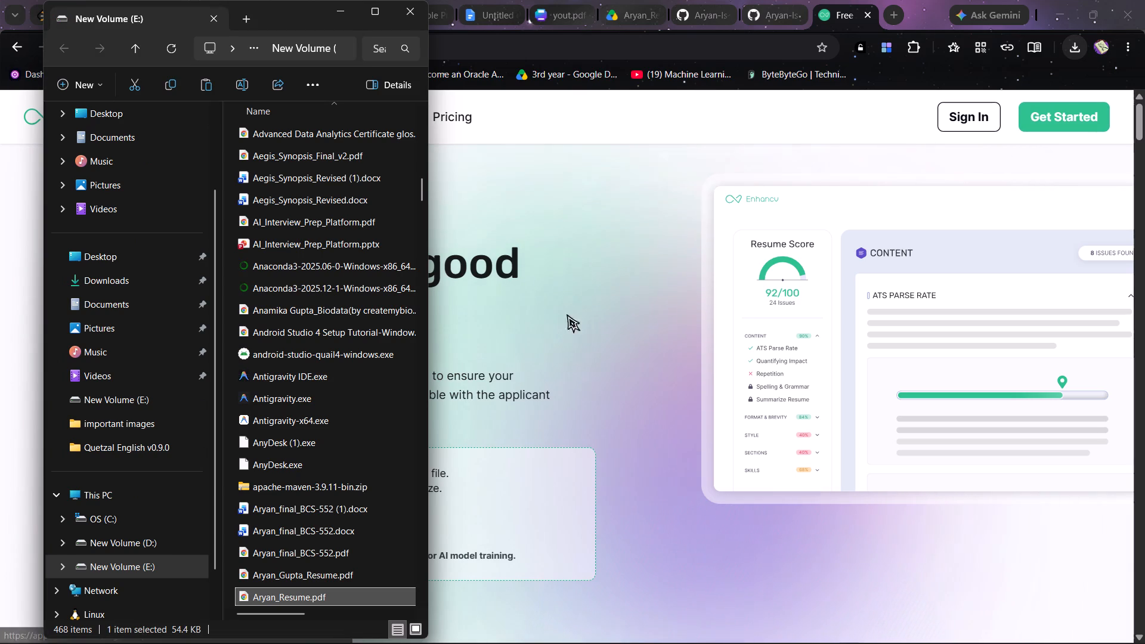
{"action": "left_click", "coordinate": [101, 428]}
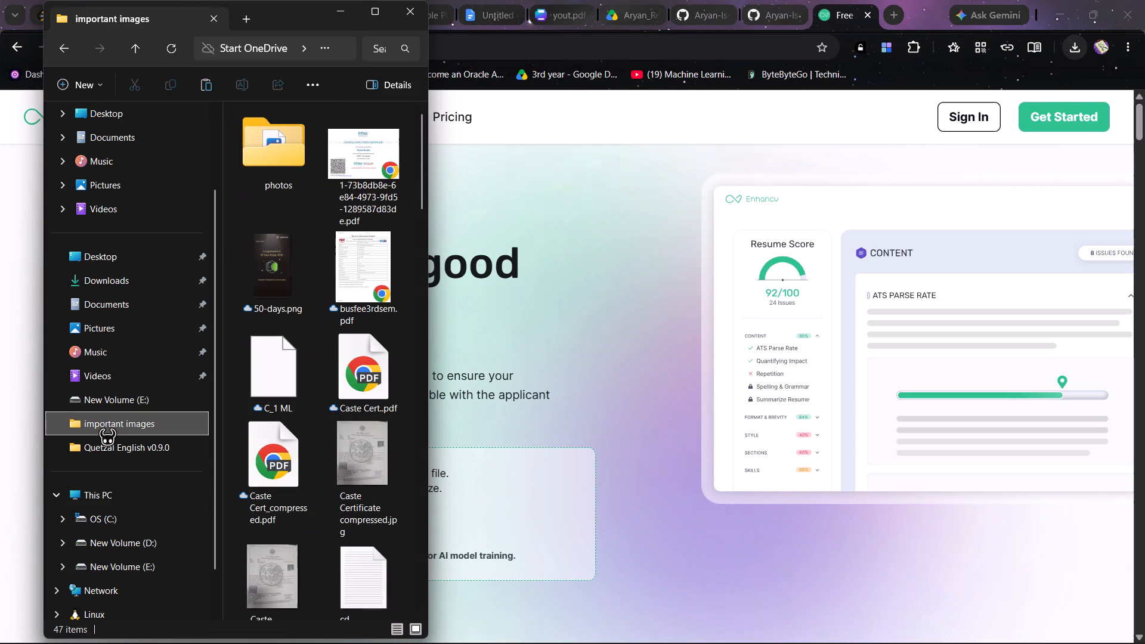
{"action": "key", "text": "ctrl+v"}
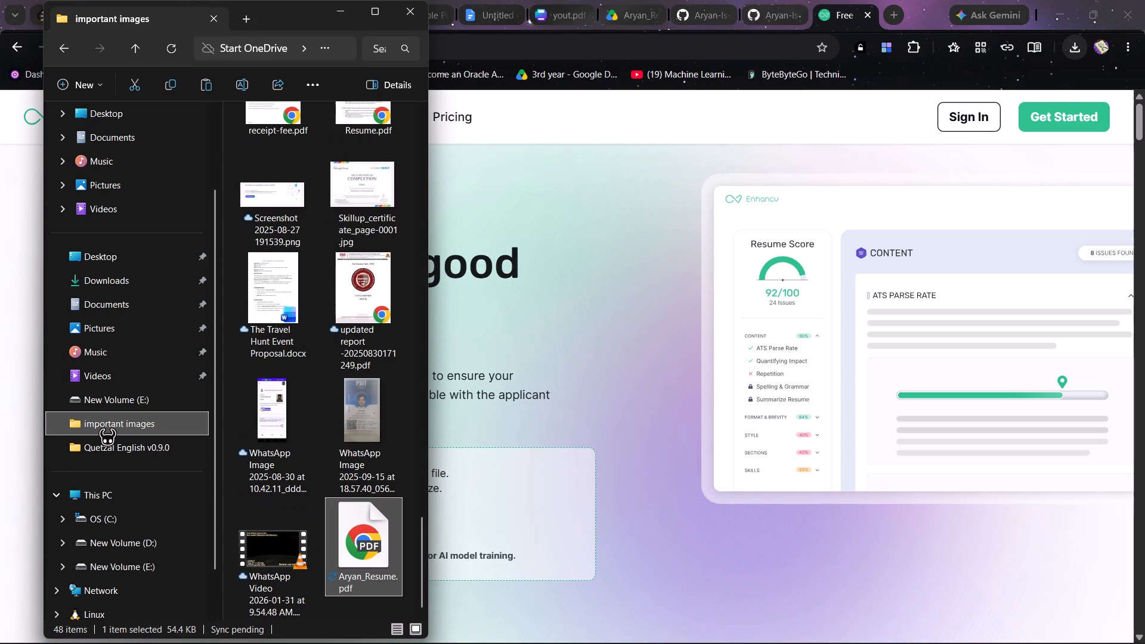
Switch back to Chrome and upload Aryan_Resume.pdf from the "important images" folder to Enhancv's resume checker.
{"action": "key", "text": "alt+Tab"}
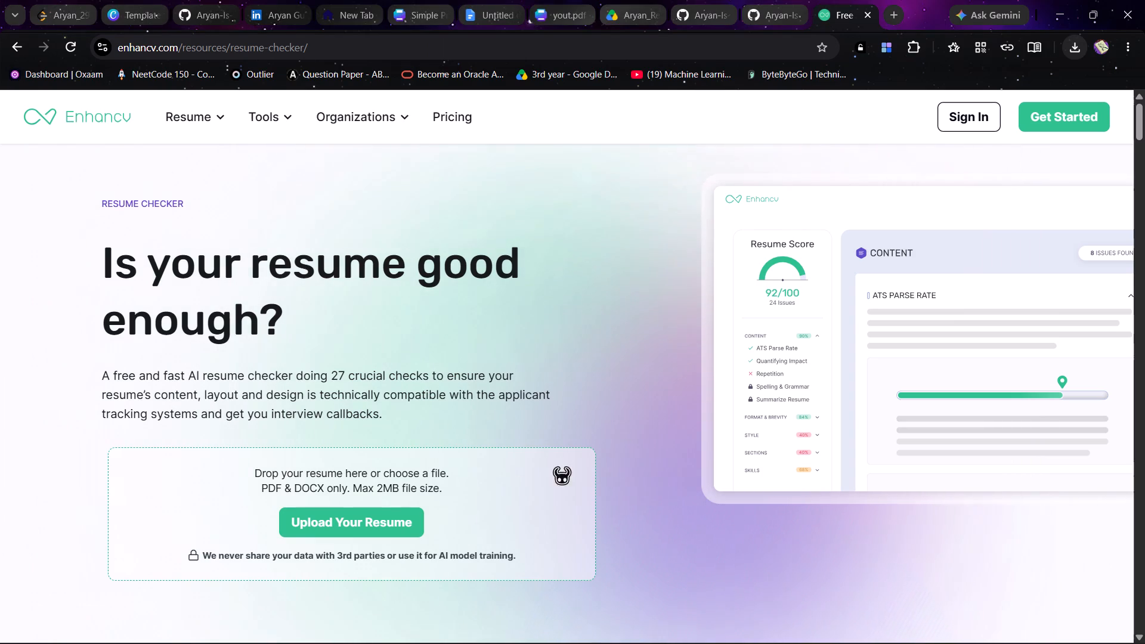
{"action": "left_click", "coordinate": [362, 533]}
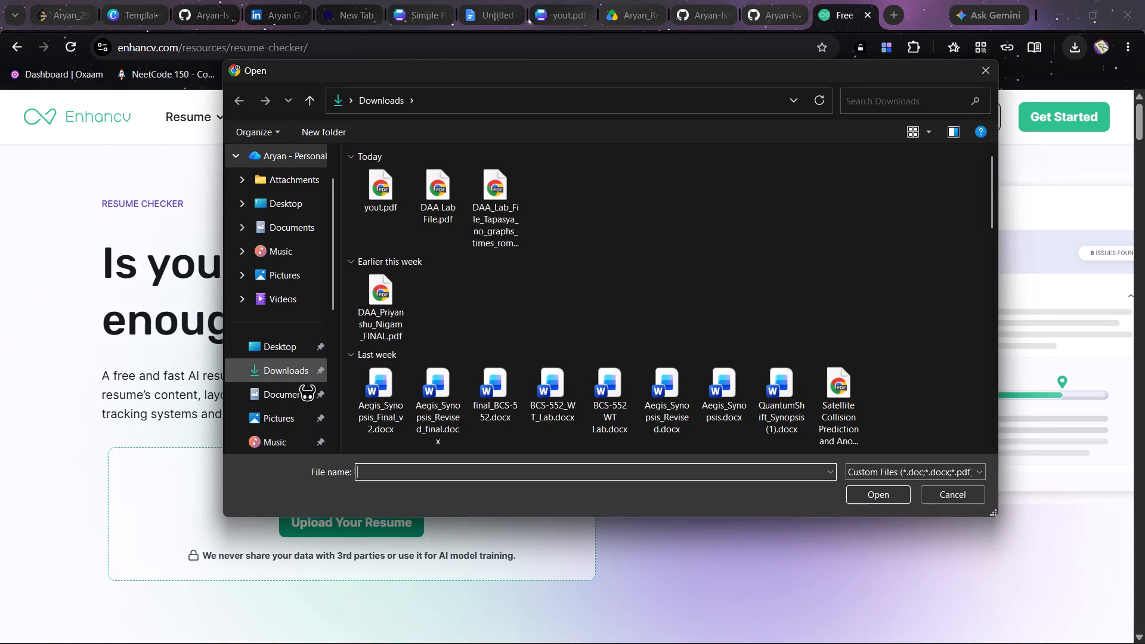
{"action": "scroll", "coordinate": [292, 448], "scroll_direction": "down", "scroll_amount": 1}
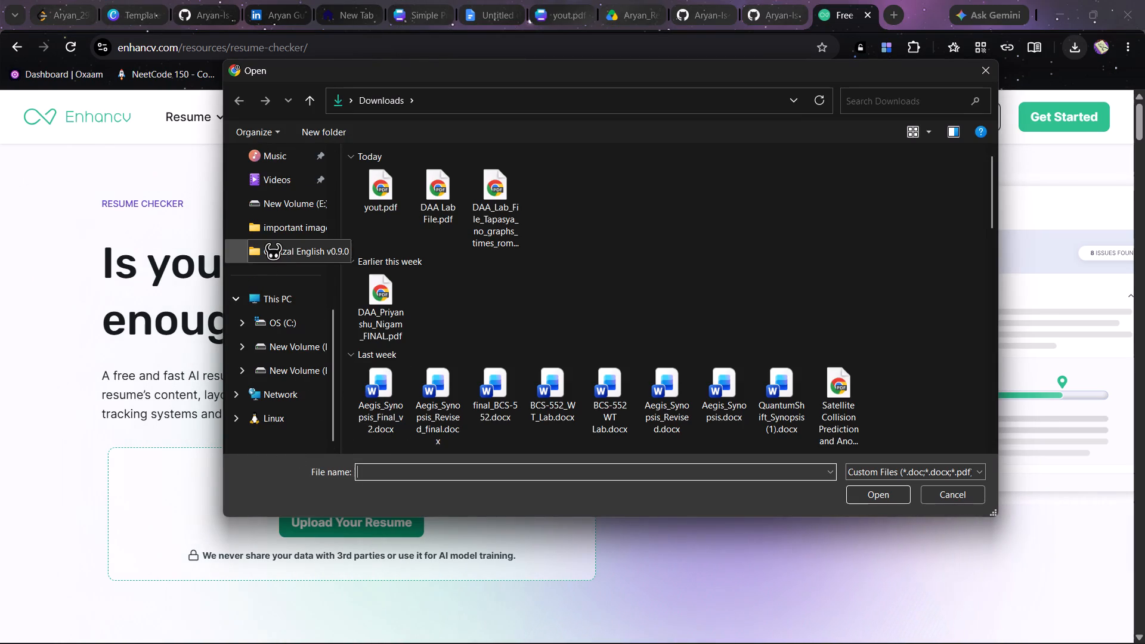
{"action": "left_click", "coordinate": [268, 238]}
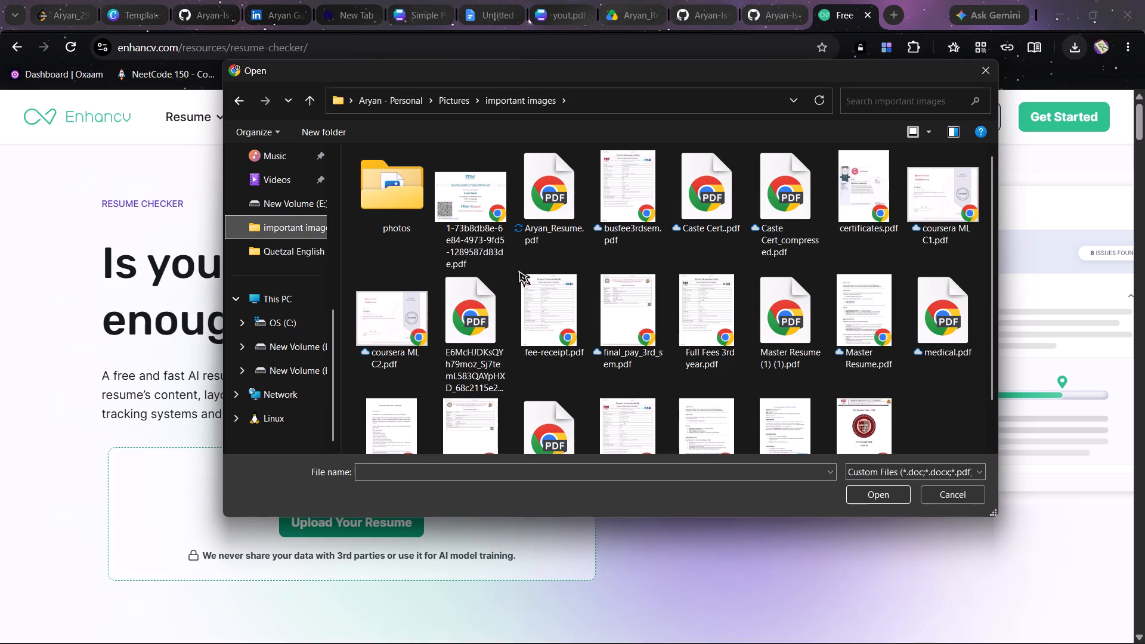
{"action": "left_click", "coordinate": [572, 190]}
{"action": "left_click", "coordinate": [862, 478]}
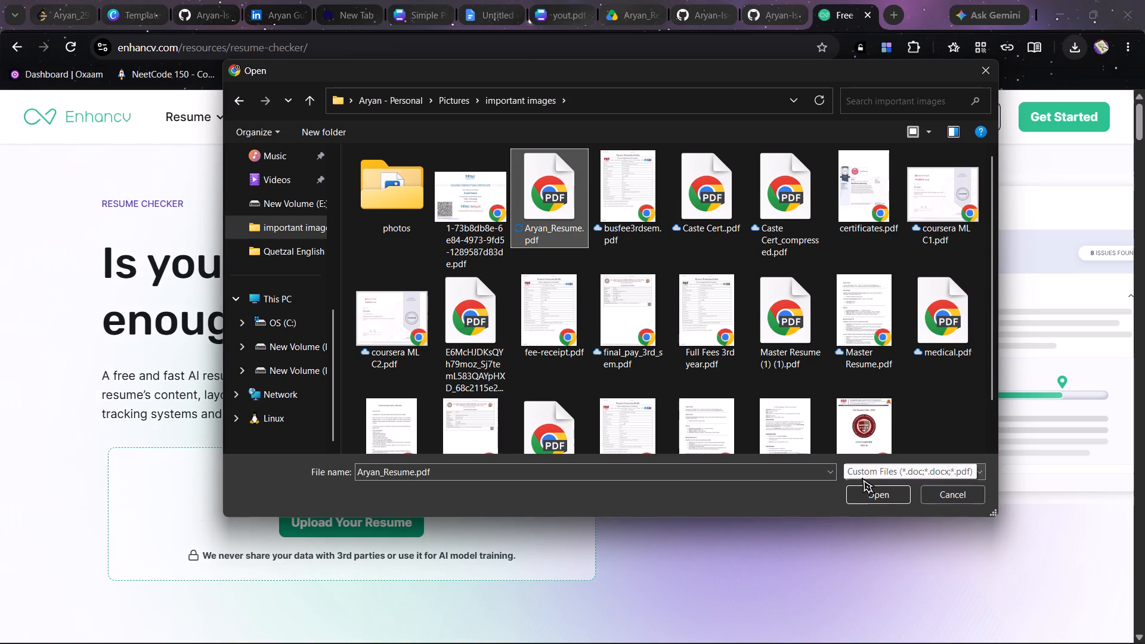
{"action": "left_click", "coordinate": [862, 478]}
{"action": "left_click", "coordinate": [866, 494]}
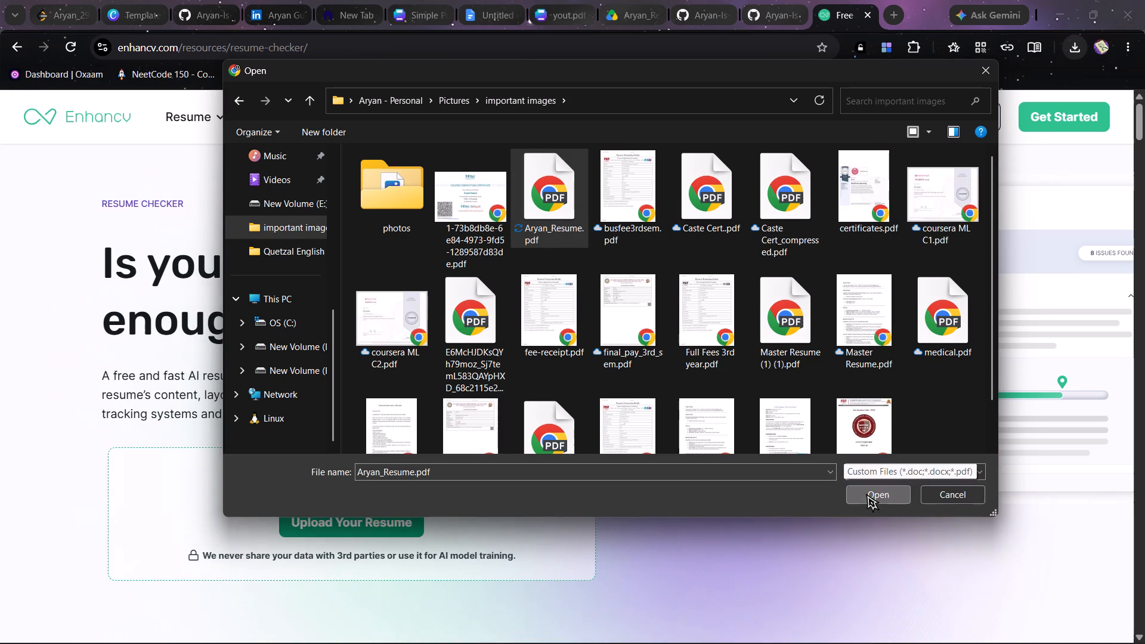
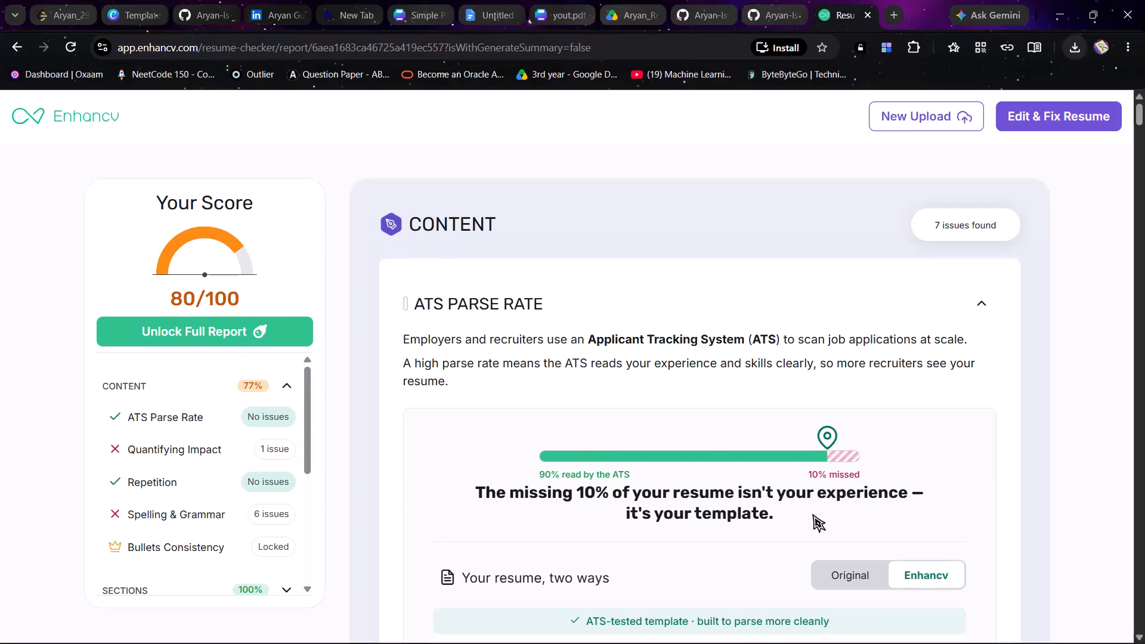
Examine Enhancv's ATS report for the uploaded resume, including the score, parse rate section and the resume preview in Enhancv's template.
{"action": "scroll", "coordinate": [811, 517], "scroll_direction": "down", "scroll_amount": 2}
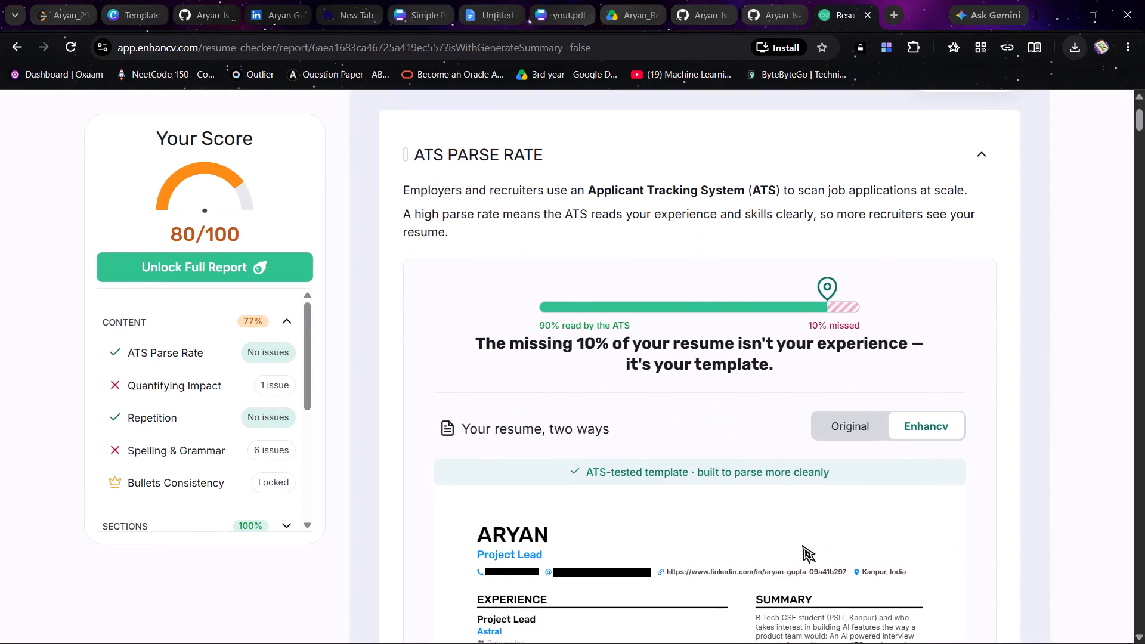
{"action": "scroll", "coordinate": [796, 586], "scroll_direction": "down", "scroll_amount": 1}
{"action": "scroll", "coordinate": [646, 476], "scroll_direction": "down", "scroll_amount": 3}
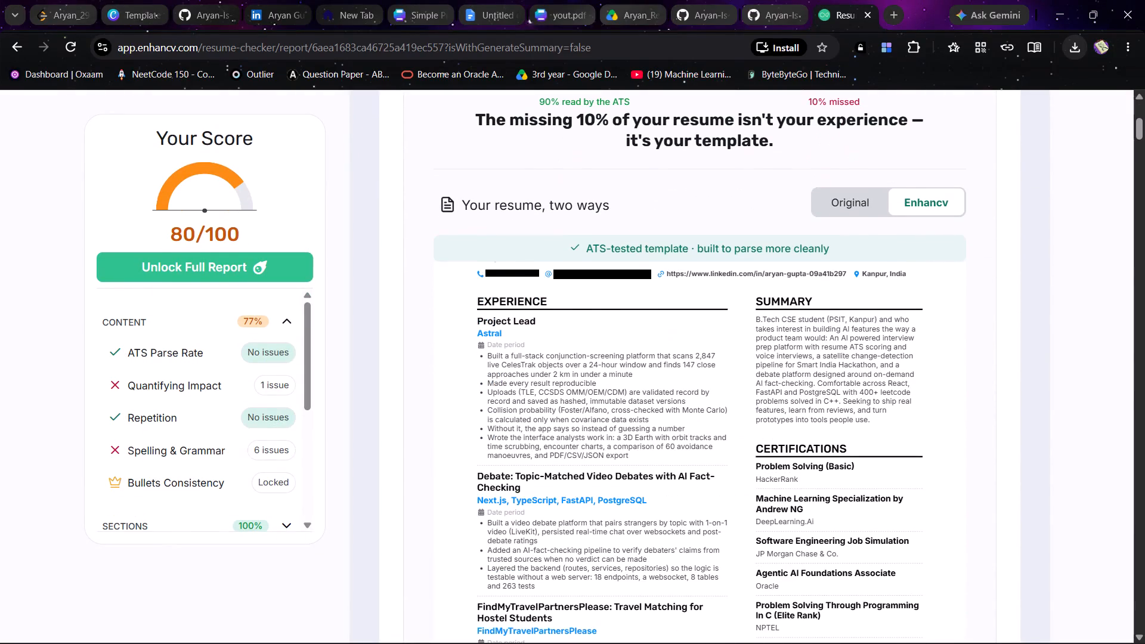
{"action": "scroll", "coordinate": [679, 599], "scroll_direction": "up", "scroll_amount": 7}
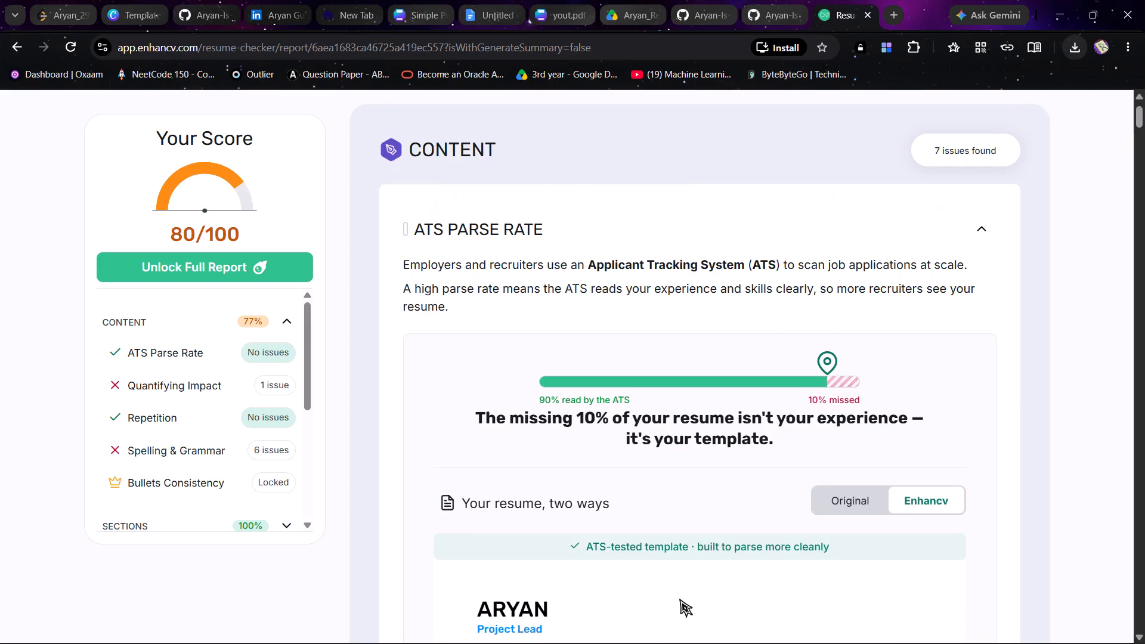
{"action": "scroll", "coordinate": [742, 563], "scroll_direction": "down", "scroll_amount": 3}
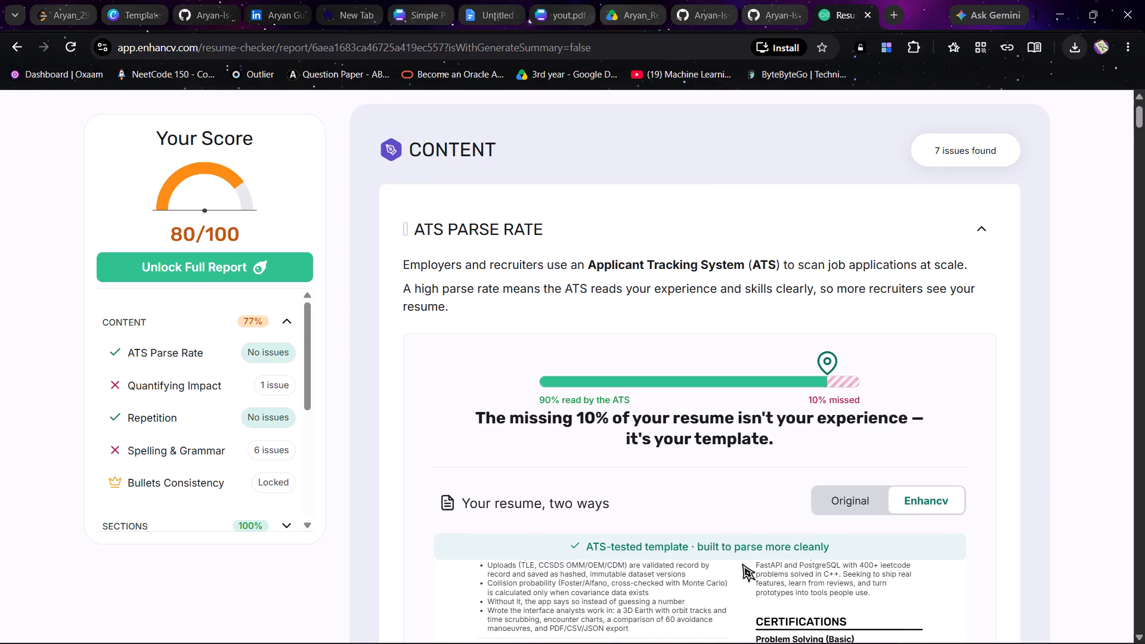
{"action": "scroll", "coordinate": [335, 602], "scroll_direction": "up", "scroll_amount": 3}
{"action": "scroll", "coordinate": [459, 473], "scroll_direction": "up", "scroll_amount": 2}
{"action": "scroll", "coordinate": [459, 468], "scroll_direction": "down", "scroll_amount": 5}
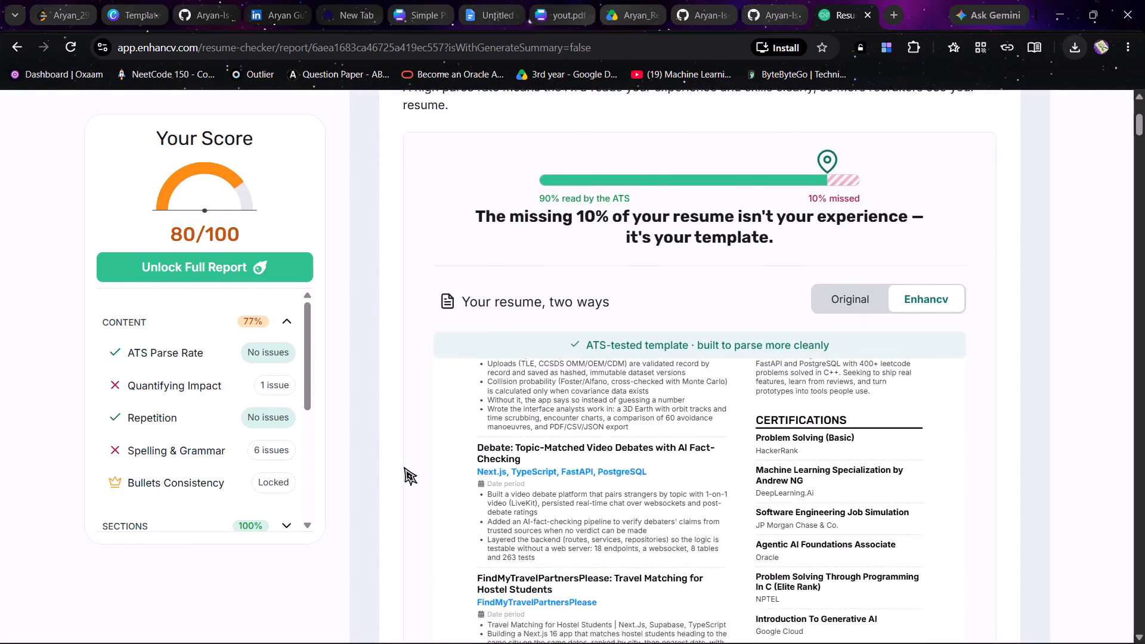
{"action": "scroll", "coordinate": [481, 522], "scroll_direction": "up", "scroll_amount": 5}
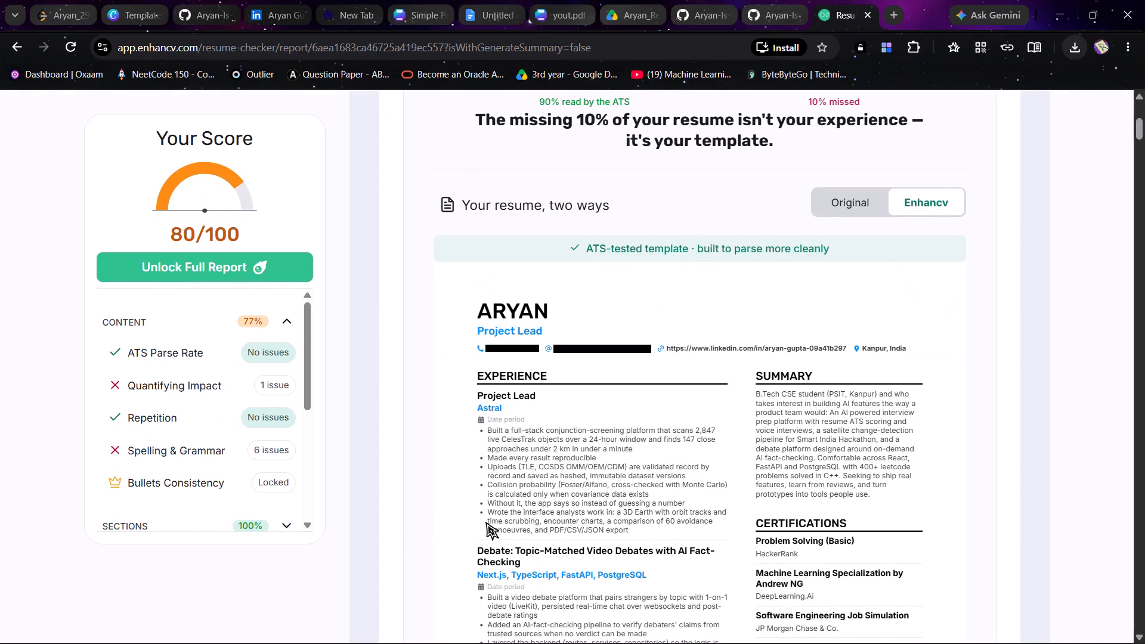
{"action": "scroll", "coordinate": [488, 551], "scroll_direction": "down", "scroll_amount": 1}
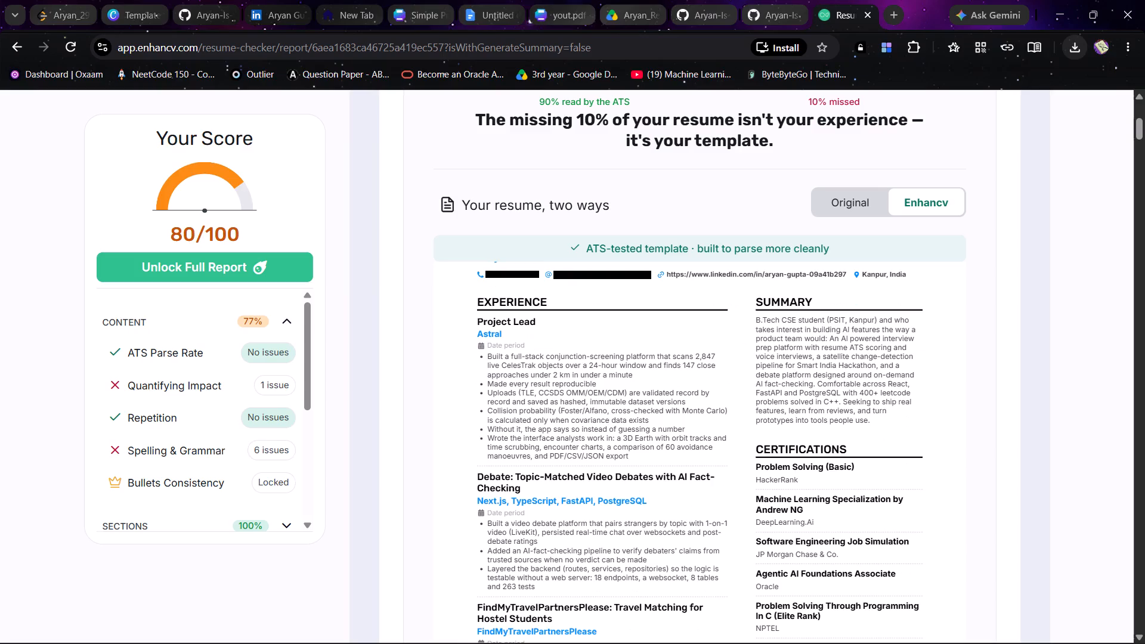
{"action": "scroll", "coordinate": [488, 551], "scroll_direction": "down", "scroll_amount": 3}
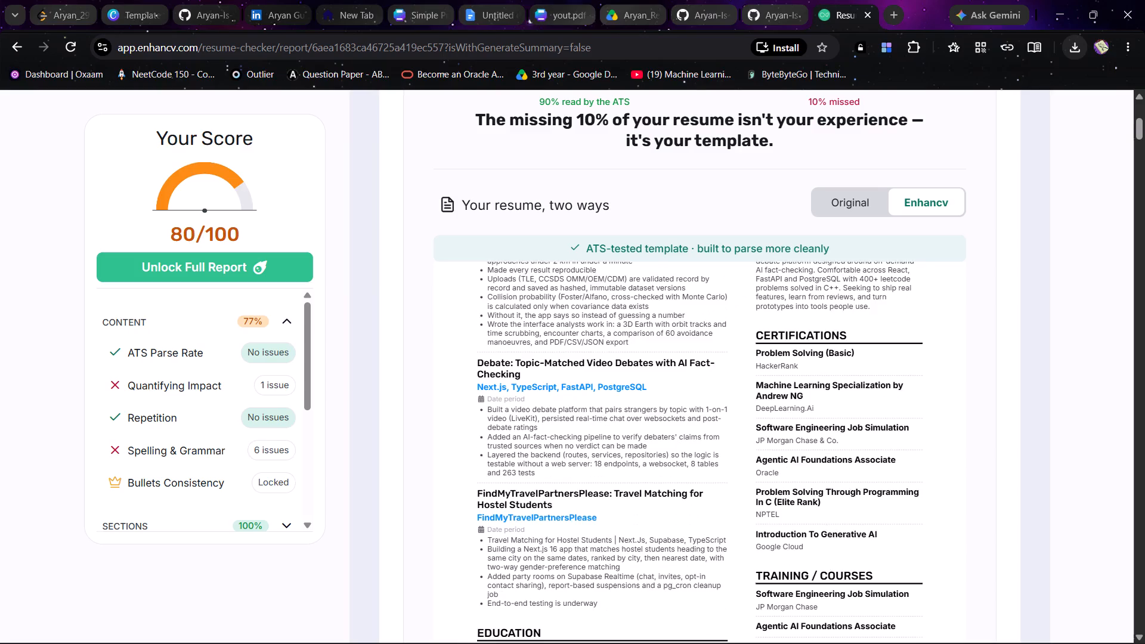
{"action": "scroll", "coordinate": [488, 551], "scroll_direction": "down", "scroll_amount": 2}
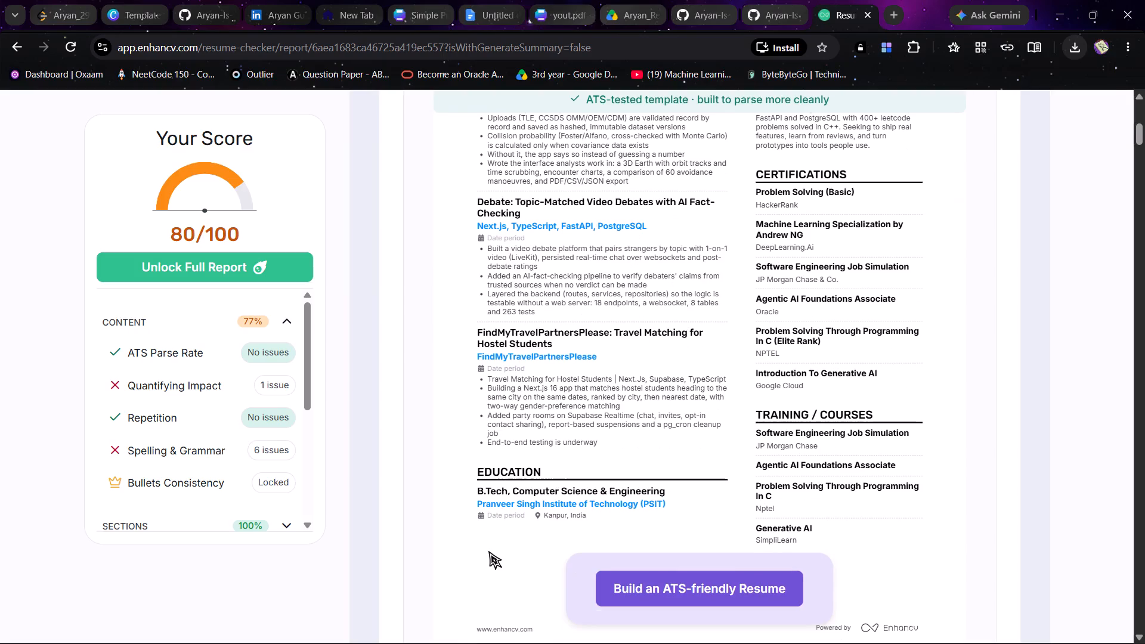
{"action": "scroll", "coordinate": [518, 554], "scroll_direction": "down", "scroll_amount": 3}
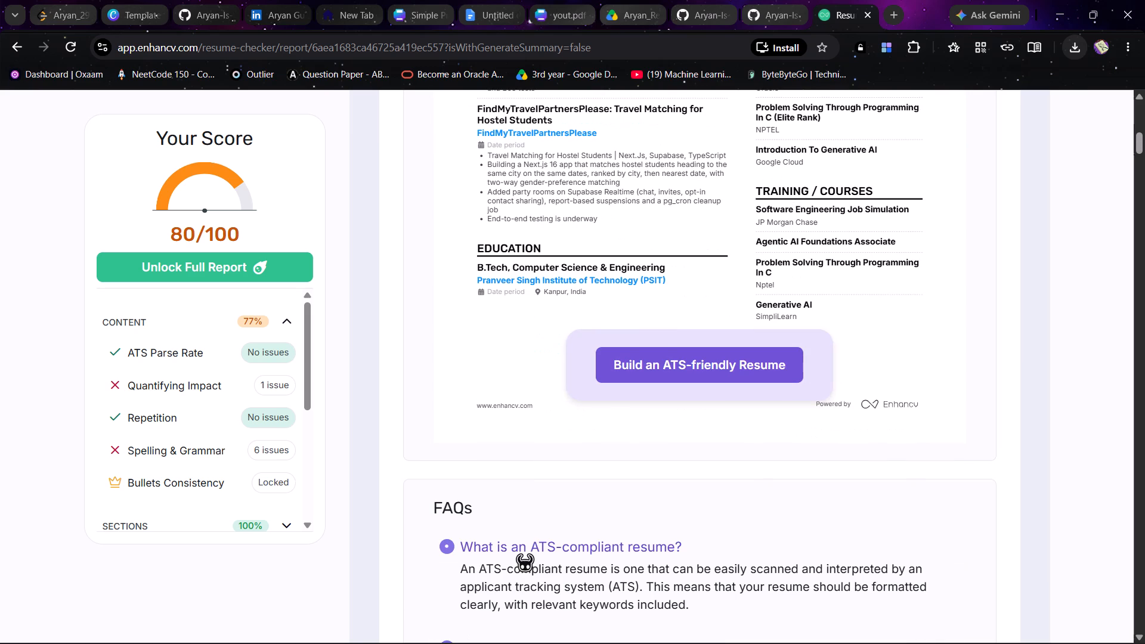
{"action": "scroll", "coordinate": [518, 554], "scroll_direction": "down", "scroll_amount": 4}
{"action": "scroll", "coordinate": [504, 554], "scroll_direction": "up", "scroll_amount": 1}
{"action": "scroll", "coordinate": [112, 341], "scroll_direction": "up", "scroll_amount": 3}
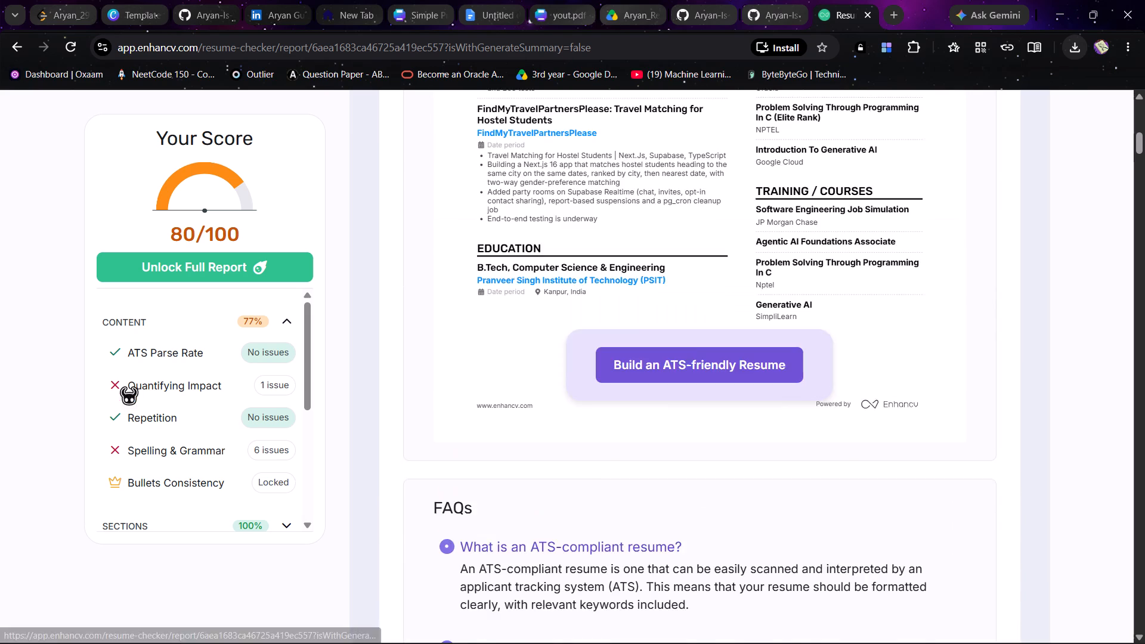
{"action": "scroll", "coordinate": [107, 435], "scroll_direction": "up", "scroll_amount": 14}
{"action": "scroll", "coordinate": [88, 479], "scroll_direction": "up", "scroll_amount": 1}
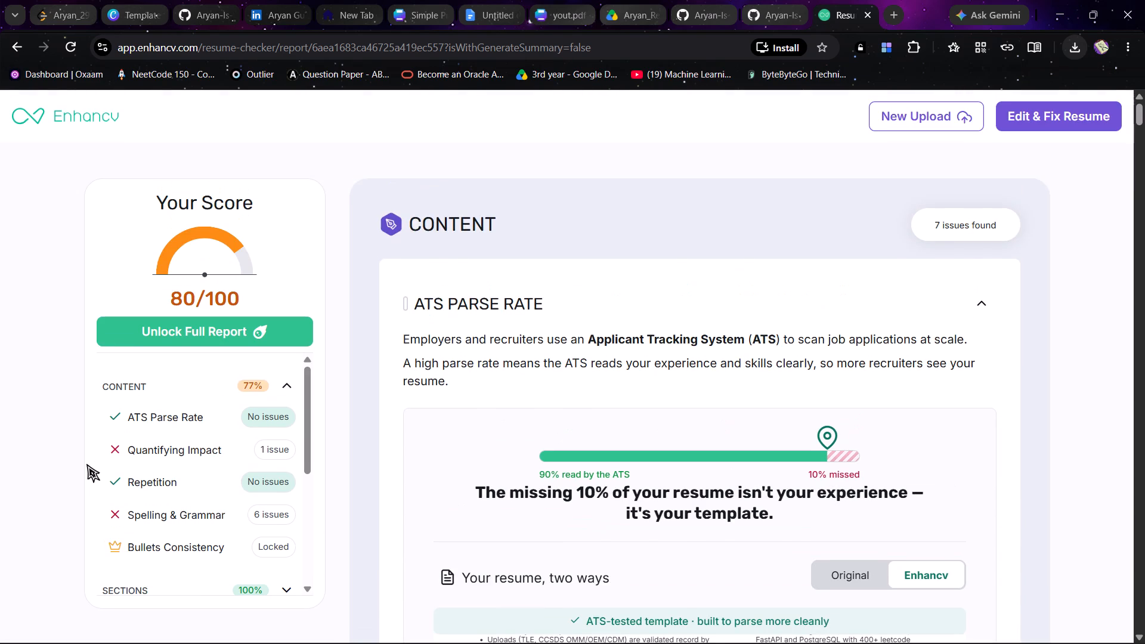
Go back to the "ats score checker" Google results and open CVScan's Free ATS Resume Checker.
{"action": "left_click", "coordinate": [15, 49]}
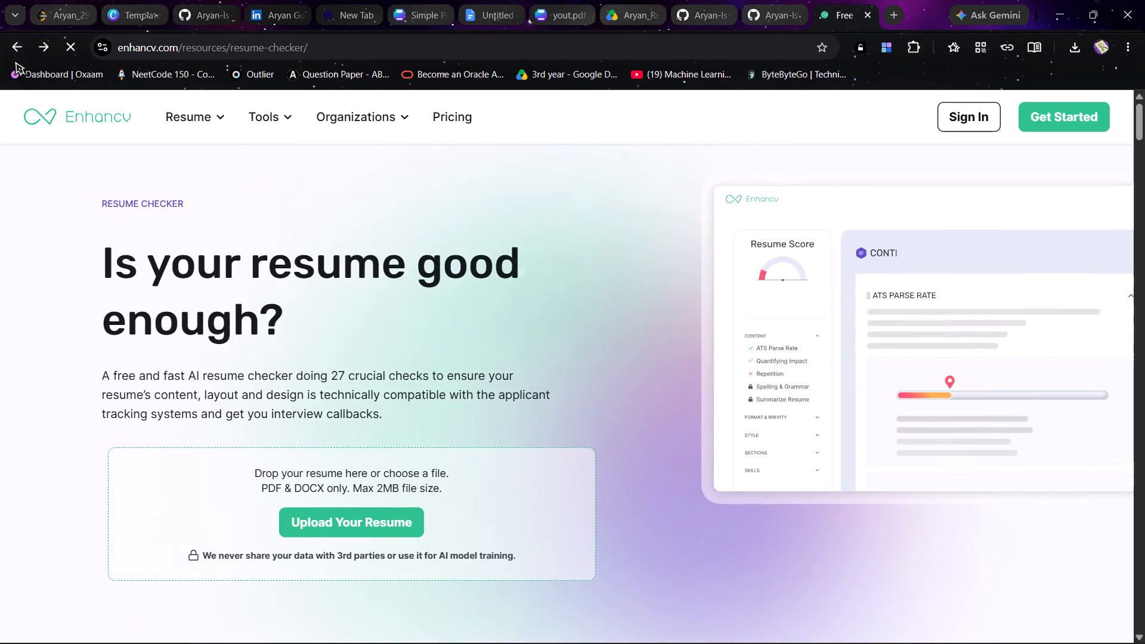
{"action": "left_click", "coordinate": [11, 43]}
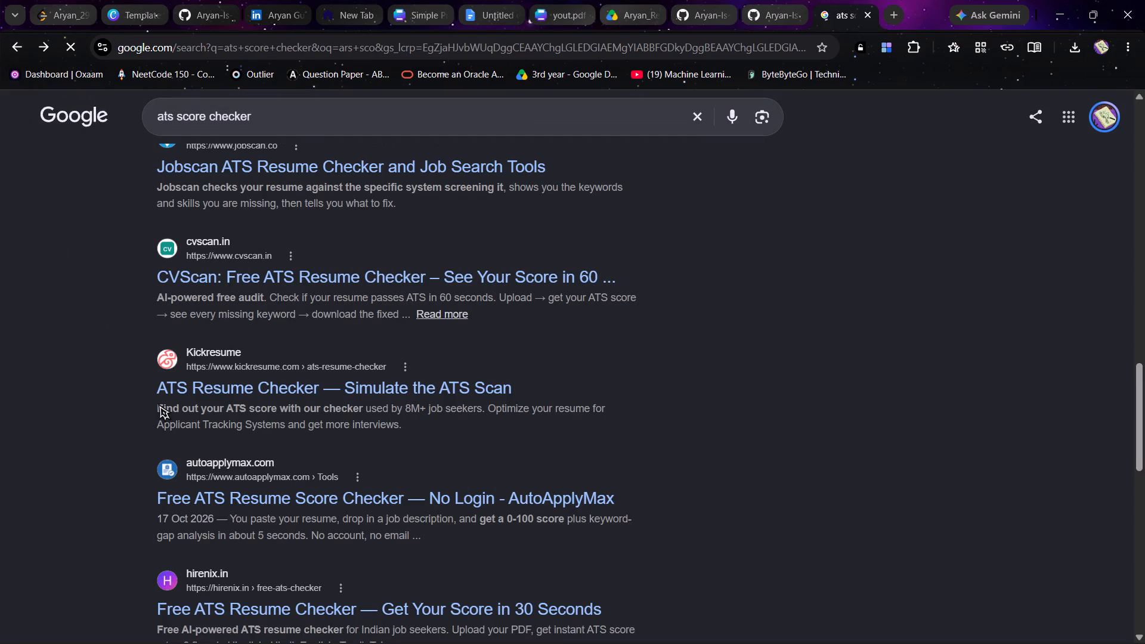
{"action": "scroll", "coordinate": [158, 404], "scroll_direction": "up", "scroll_amount": 1}
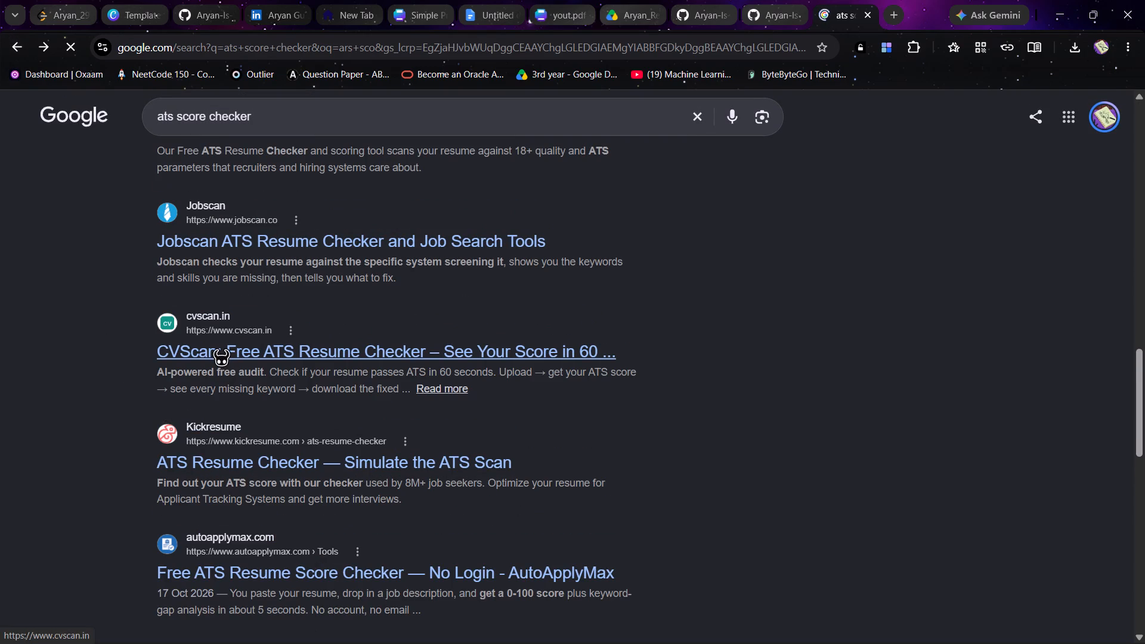
{"action": "left_click", "coordinate": [215, 349]}
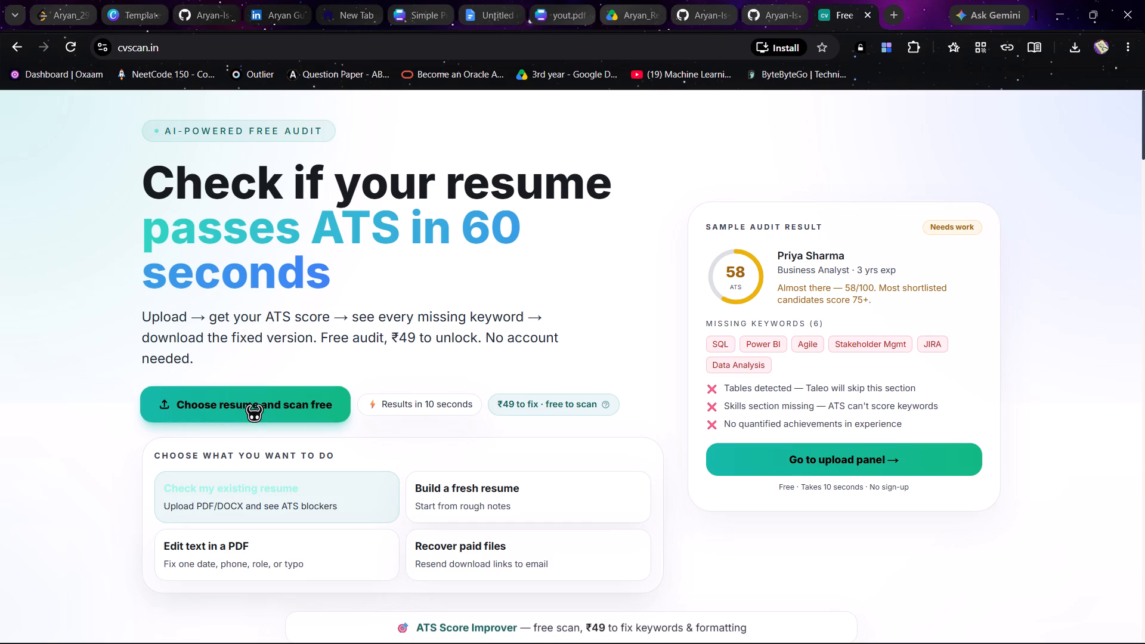
Upload Aryan_Resume.pdf from the "important images" folder to CVScan's free scan and view the resulting CV audit.
{"action": "left_click", "coordinate": [247, 404]}
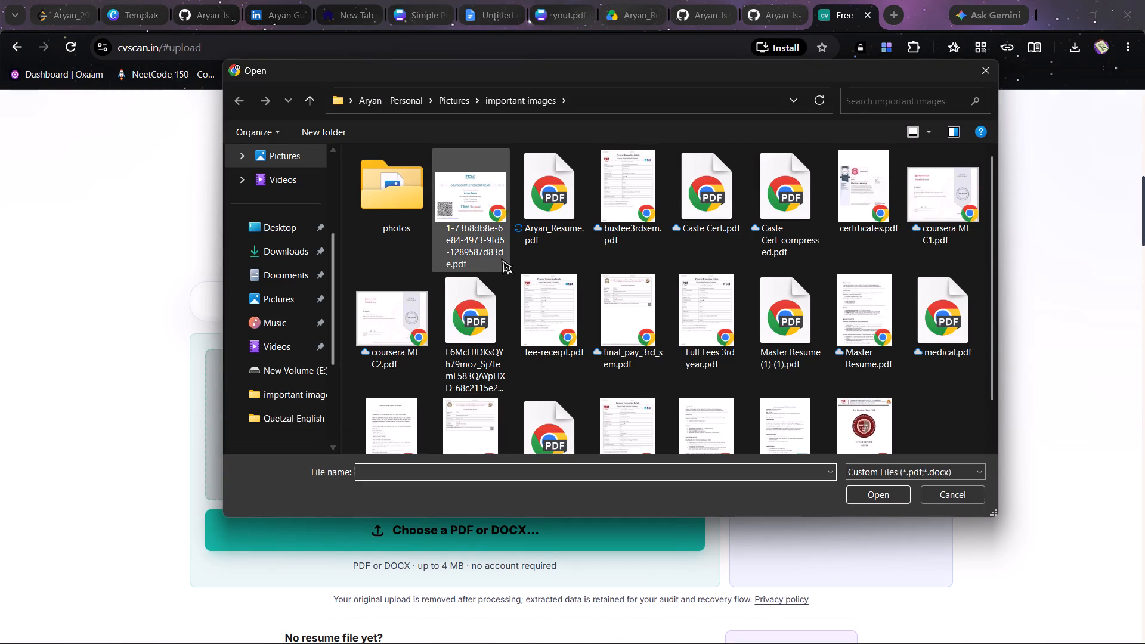
{"action": "left_click", "coordinate": [540, 205]}
{"action": "left_click", "coordinate": [902, 491]}
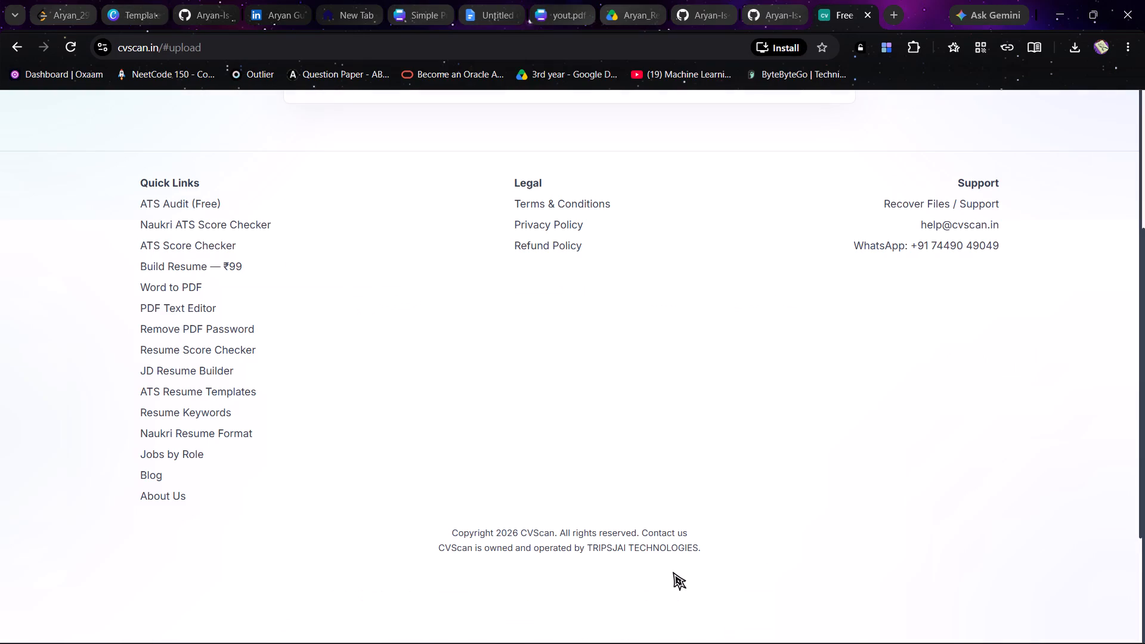
{"action": "scroll", "coordinate": [673, 571], "scroll_direction": "up", "scroll_amount": 9}
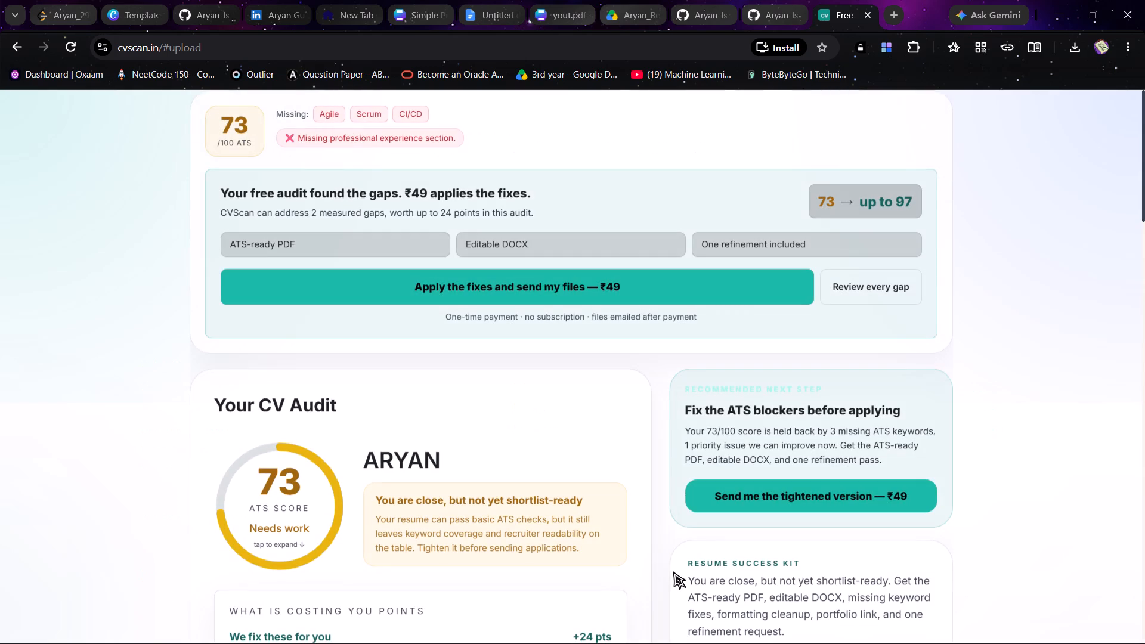
{"action": "scroll", "coordinate": [668, 565], "scroll_direction": "up", "scroll_amount": 4}
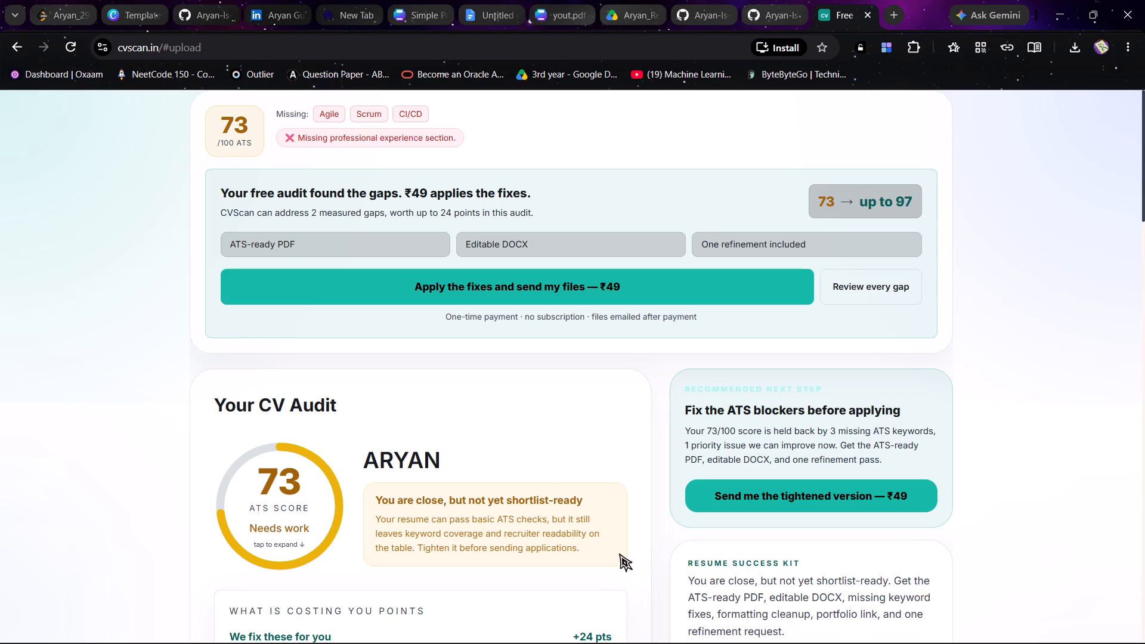
Return to the Google results, open Jobscan's ATS Resume Checker and go to its free resume scan.
{"action": "left_click", "coordinate": [8, 52]}
{"action": "scroll", "coordinate": [144, 306], "scroll_direction": "up", "scroll_amount": 2}
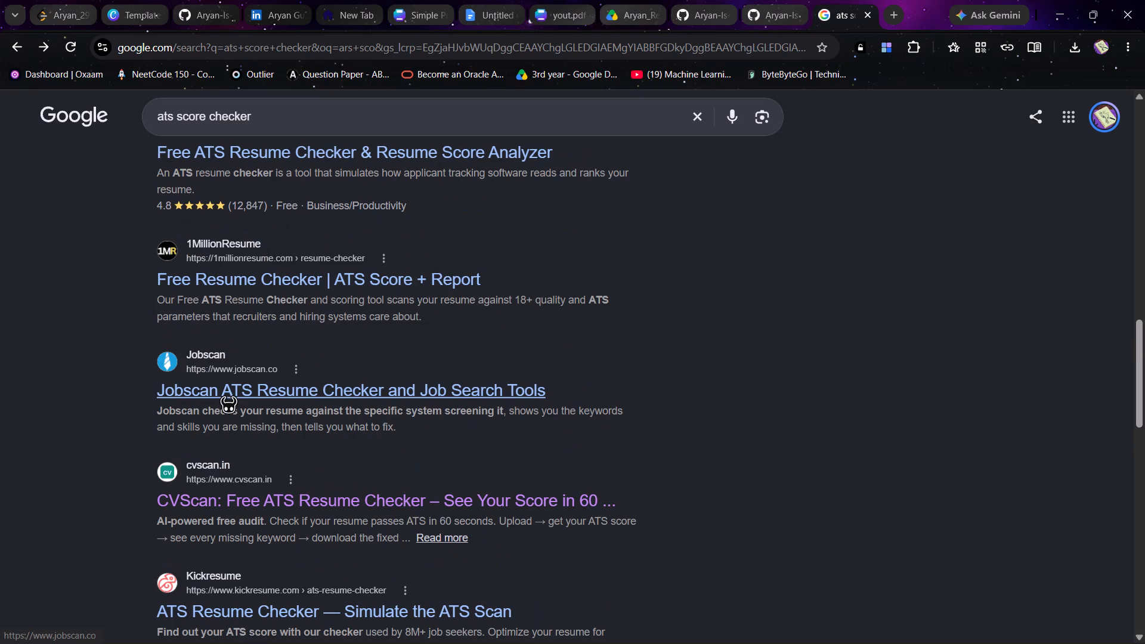
{"action": "left_click", "coordinate": [222, 396]}
{"action": "left_click", "coordinate": [492, 374]}
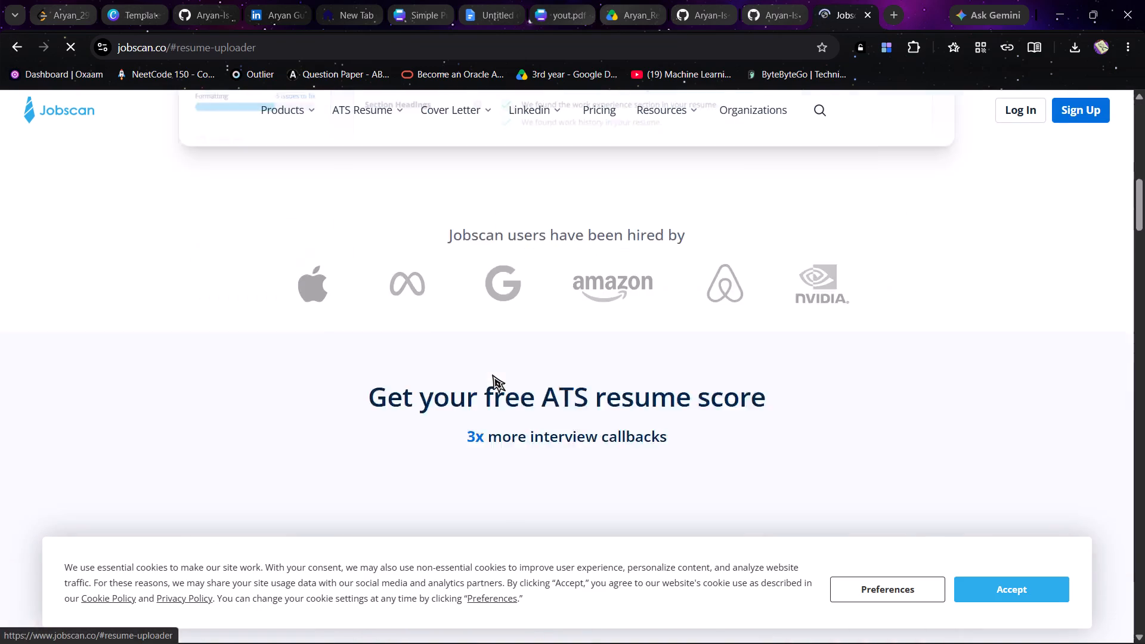
Accept Jobscan's cookies and bring up the free ATS resume score uploader again.
{"action": "scroll", "coordinate": [492, 374], "scroll_direction": "up", "scroll_amount": 6}
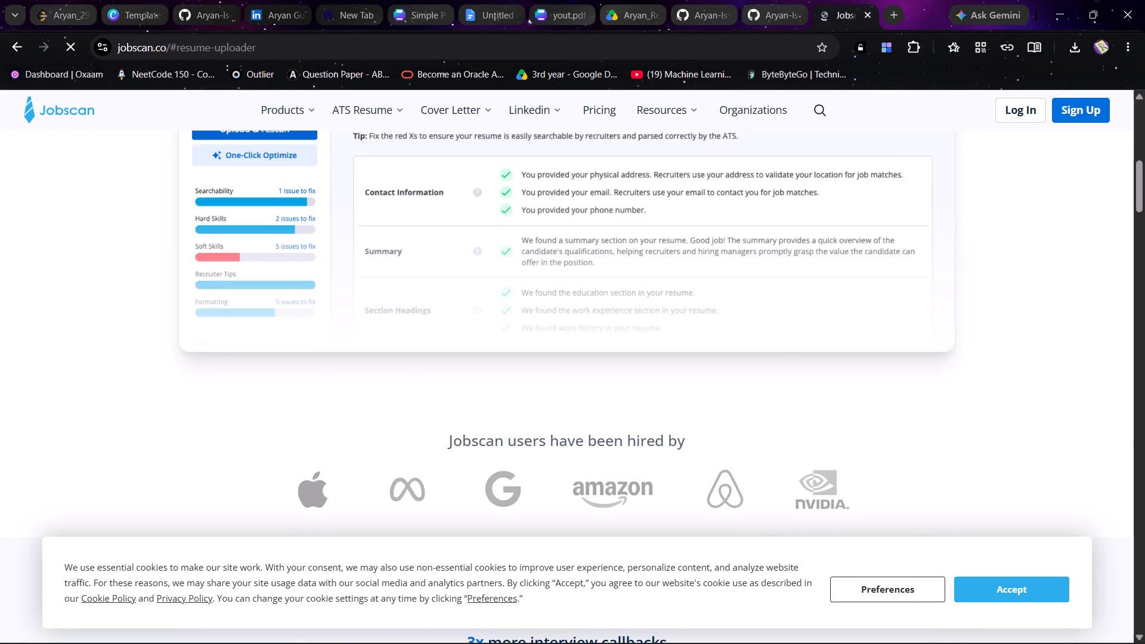
{"action": "scroll", "coordinate": [493, 374], "scroll_direction": "up", "scroll_amount": 3}
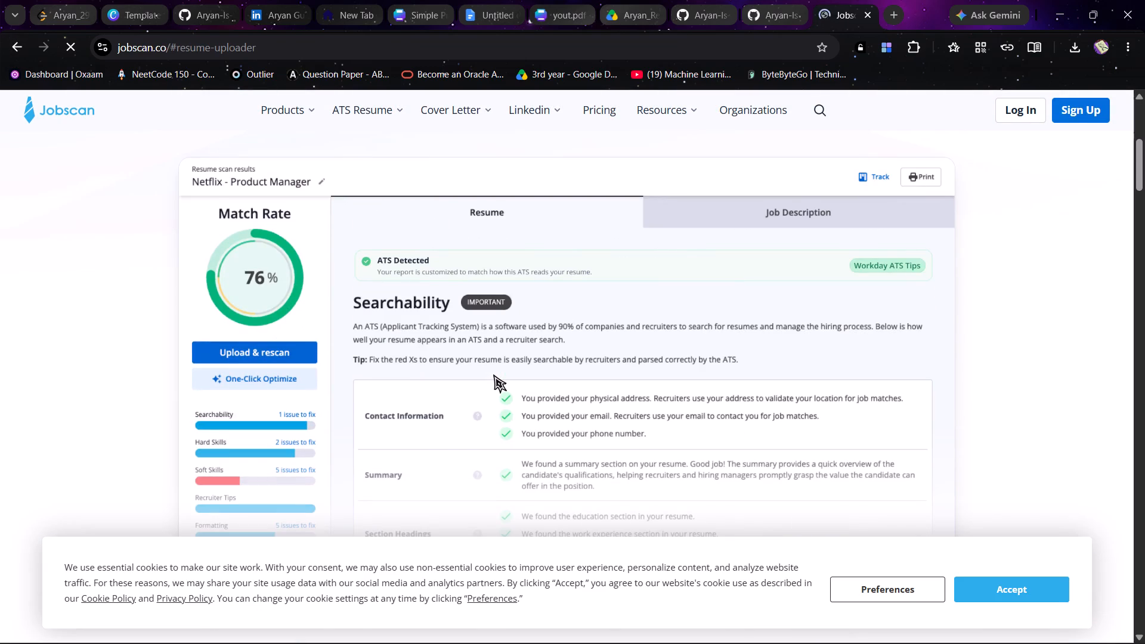
{"action": "left_click", "coordinate": [1025, 595]}
{"action": "scroll", "coordinate": [781, 501], "scroll_direction": "up", "scroll_amount": 4}
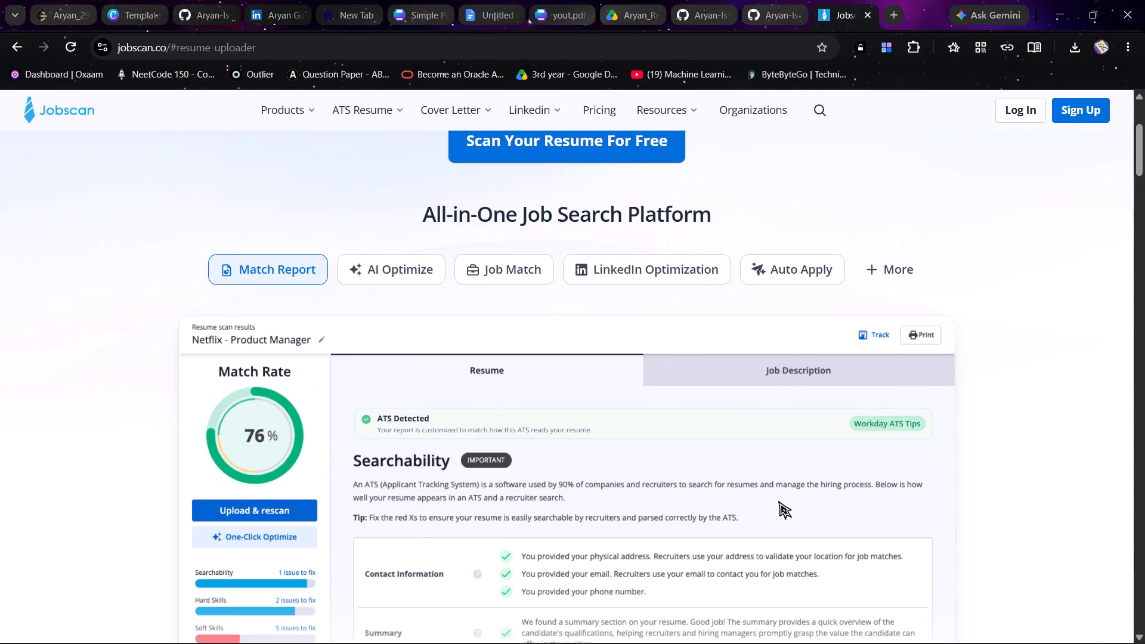
{"action": "left_click", "coordinate": [544, 276]}
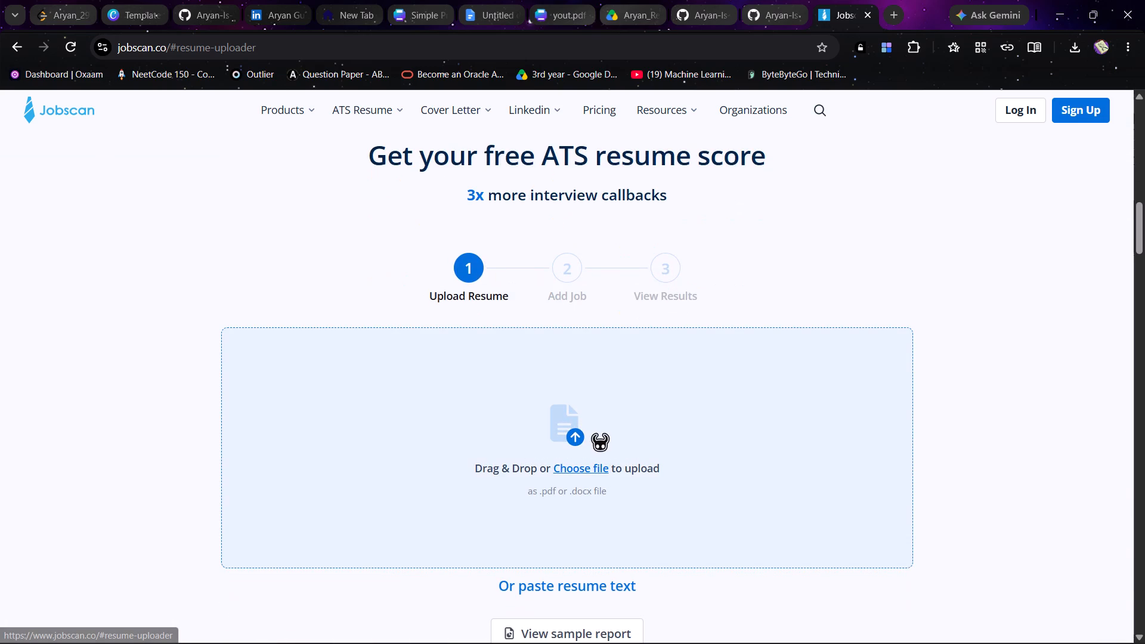
Upload Aryan_Resume.pdf from the "important images" folder to Jobscan's free ATS resume score checker.
{"action": "left_click", "coordinate": [593, 434]}
{"action": "left_click", "coordinate": [471, 212]}
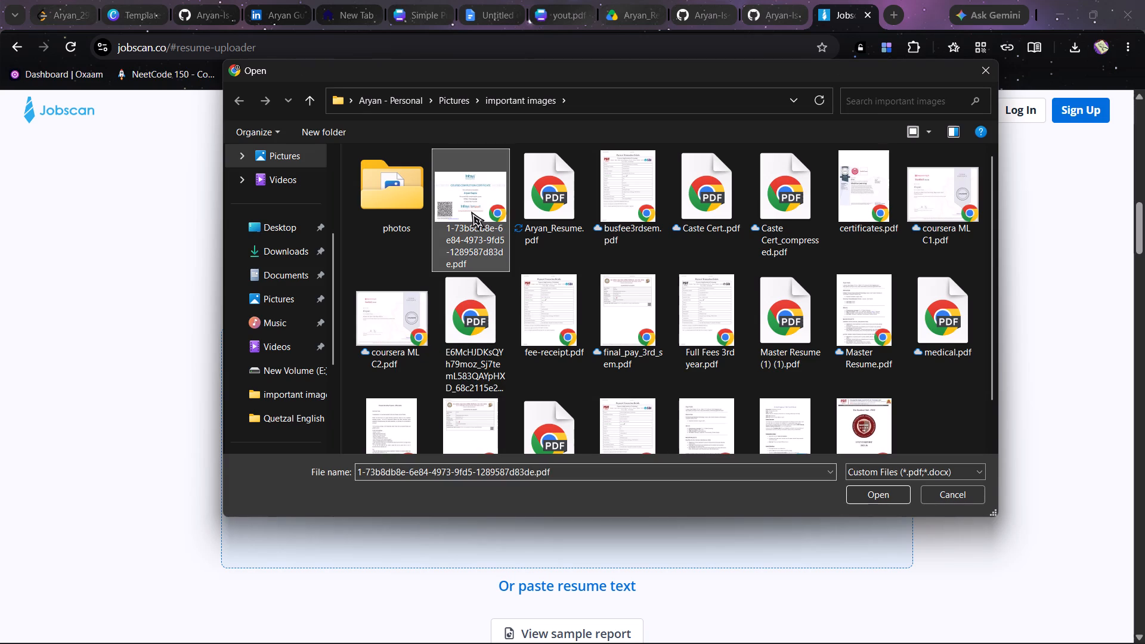
{"action": "left_click", "coordinate": [544, 206]}
{"action": "left_click", "coordinate": [851, 494]}
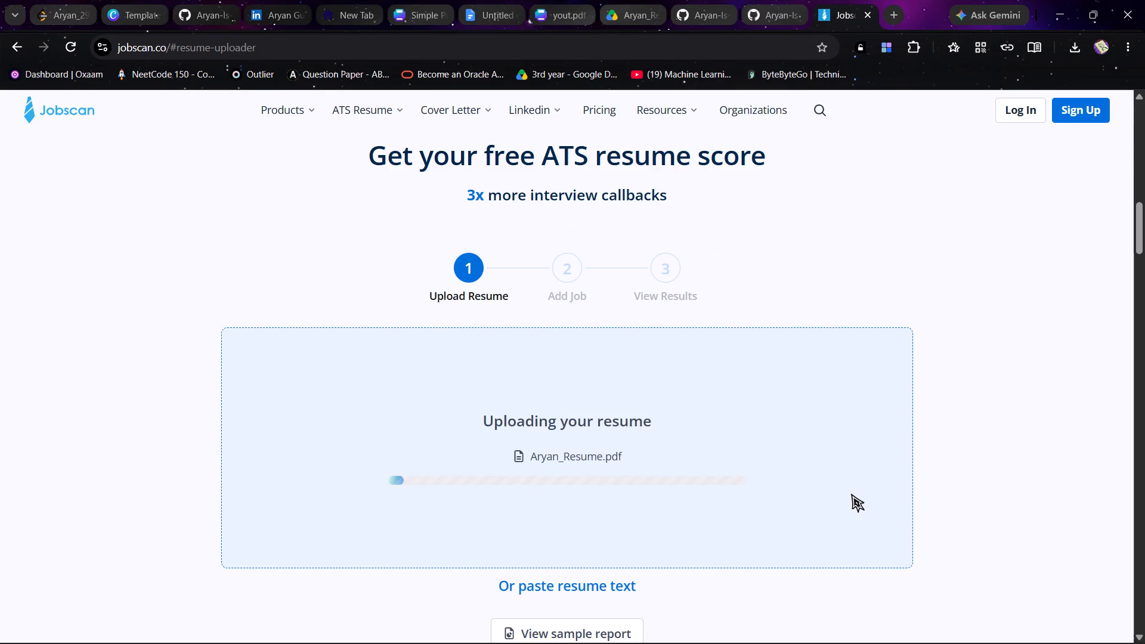
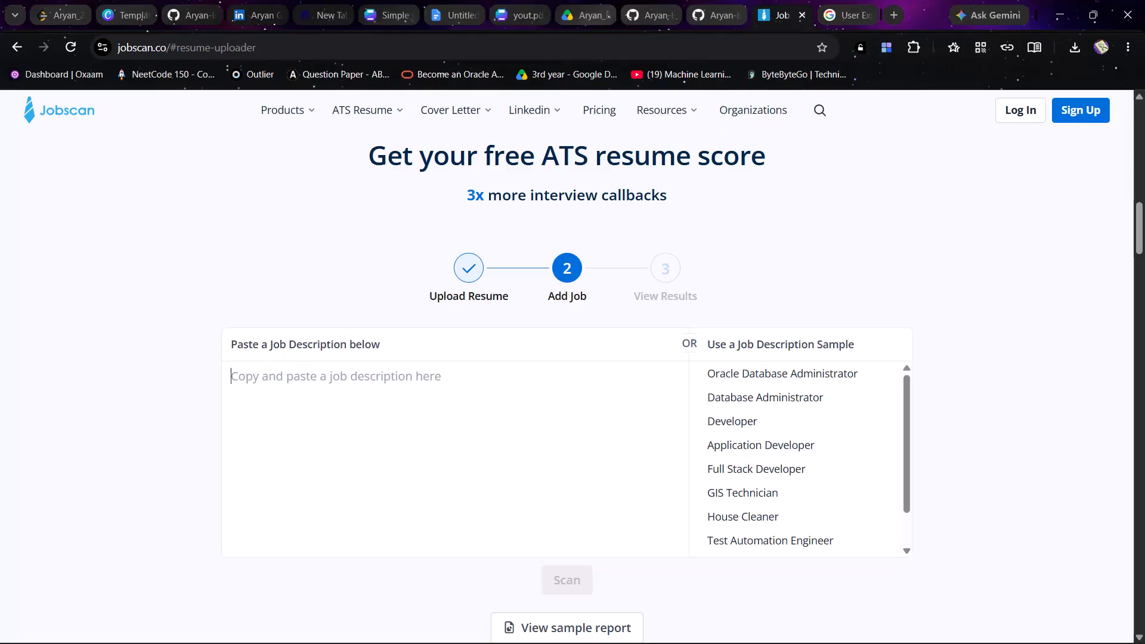
Paste the copied Google job posting into Jobscan's job description field.
{"action": "left_click", "coordinate": [491, 438]}
{"action": "key", "text": "ctrl+v"}
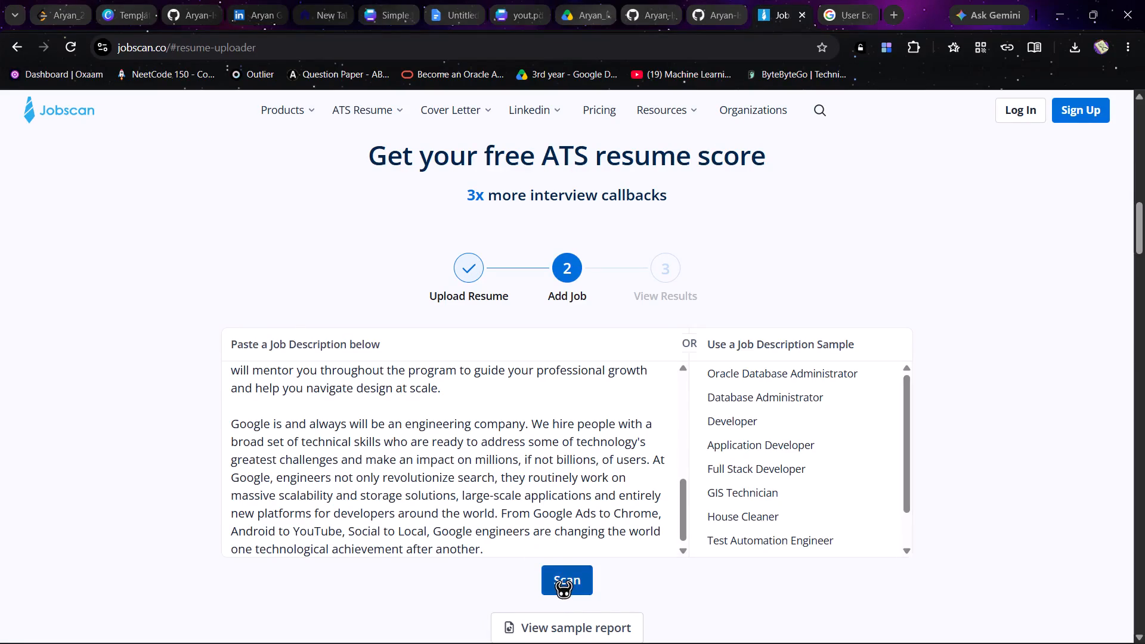
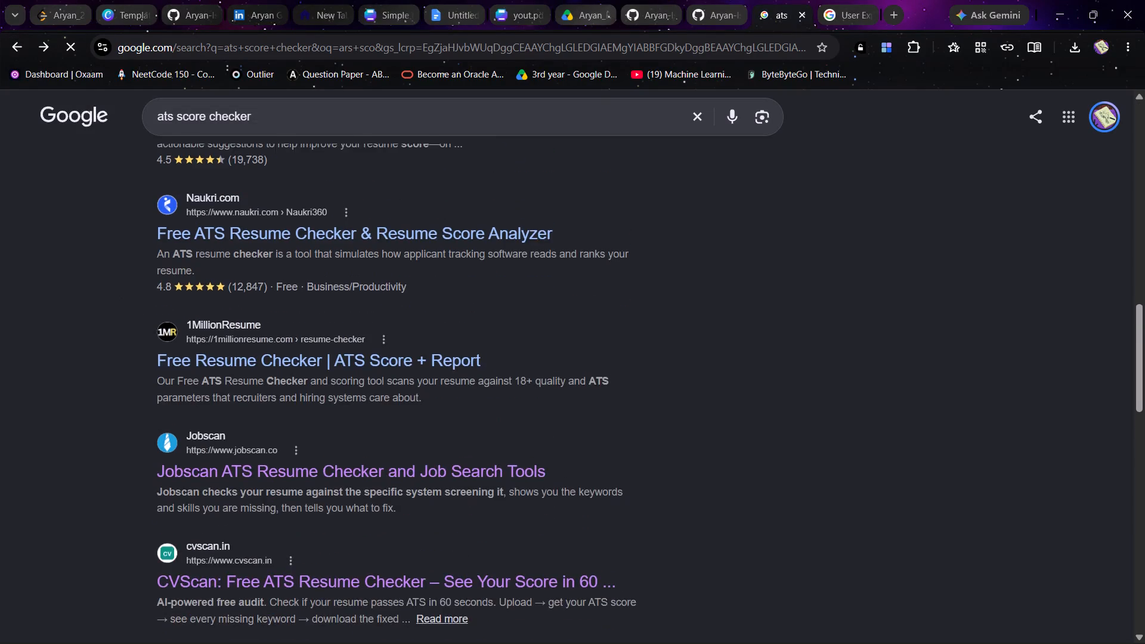
Open the 1MillionResume resume checker from the ATS score checker results and upload Aryan_Resume.pdf from the important images folder.
{"action": "left_click", "coordinate": [225, 436]}
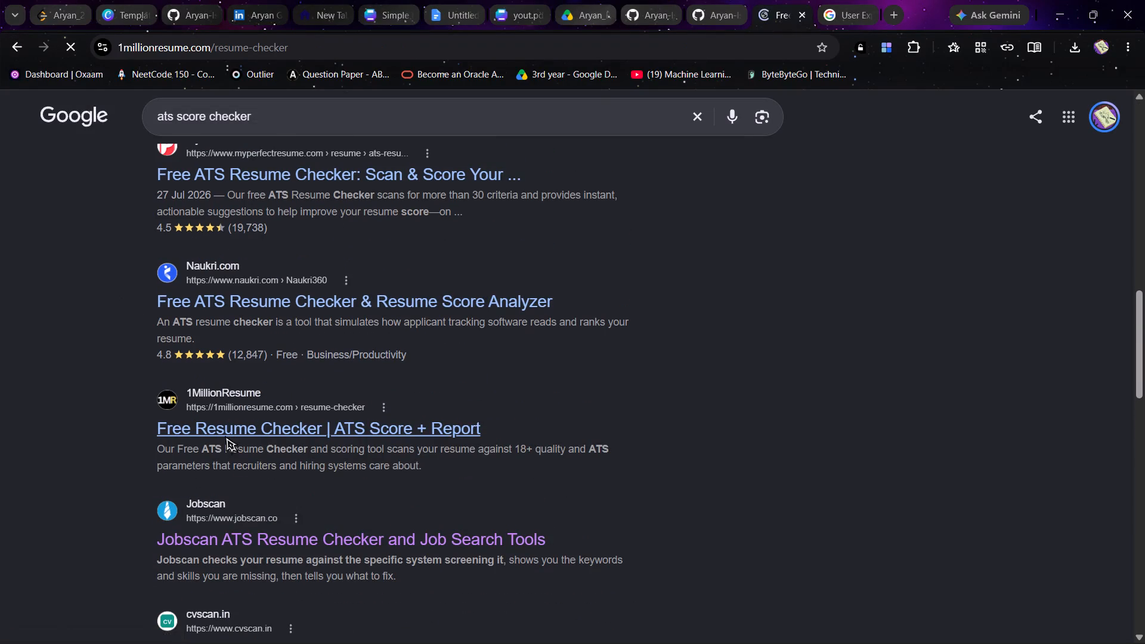
{"action": "scroll", "coordinate": [234, 455], "scroll_direction": "down", "scroll_amount": 2}
{"action": "left_click", "coordinate": [753, 311]}
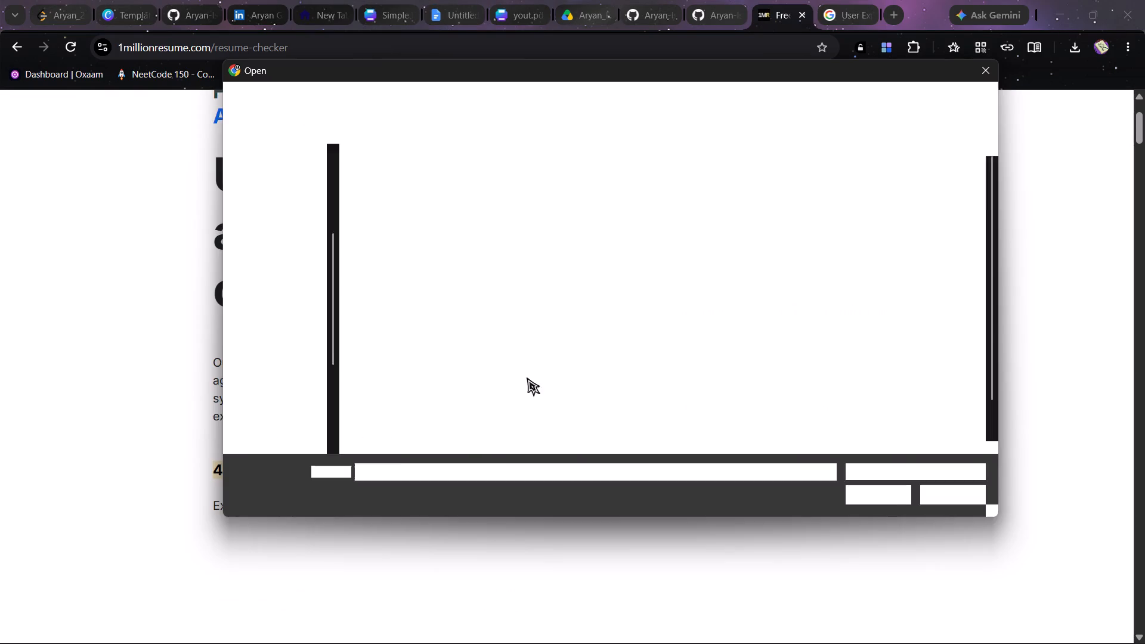
{"action": "left_click", "coordinate": [549, 201]}
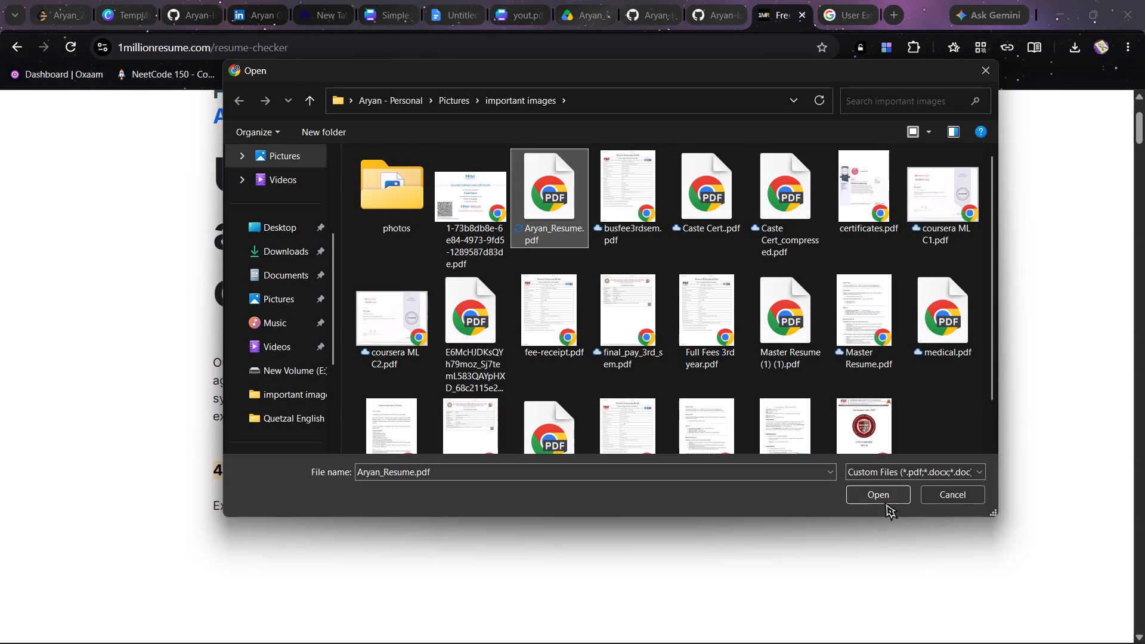
{"action": "left_click", "coordinate": [884, 502]}
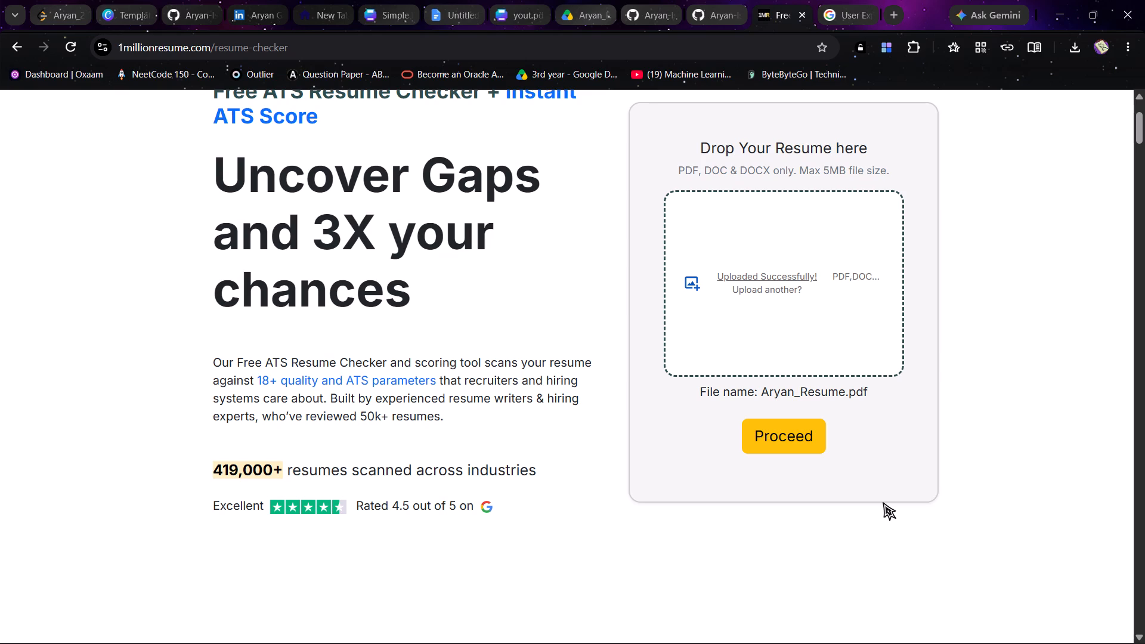
Proceed with the uploaded resume to generate its 1MillionResume ATS score report.
{"action": "left_click", "coordinate": [795, 432]}
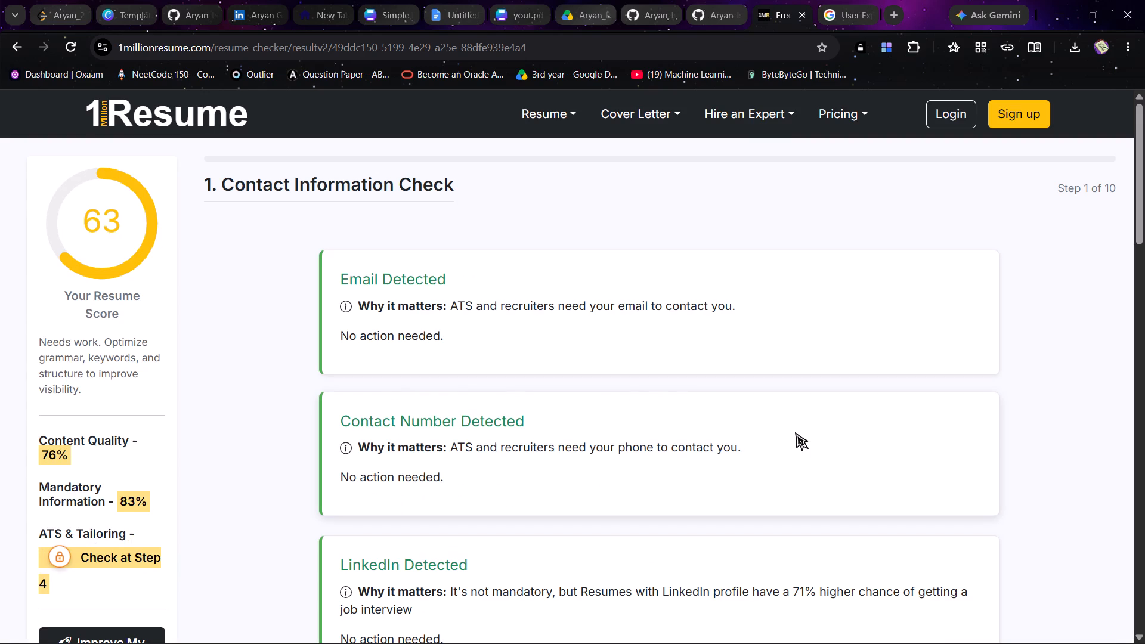
{"action": "scroll", "coordinate": [795, 432], "scroll_direction": "down", "scroll_amount": 2}
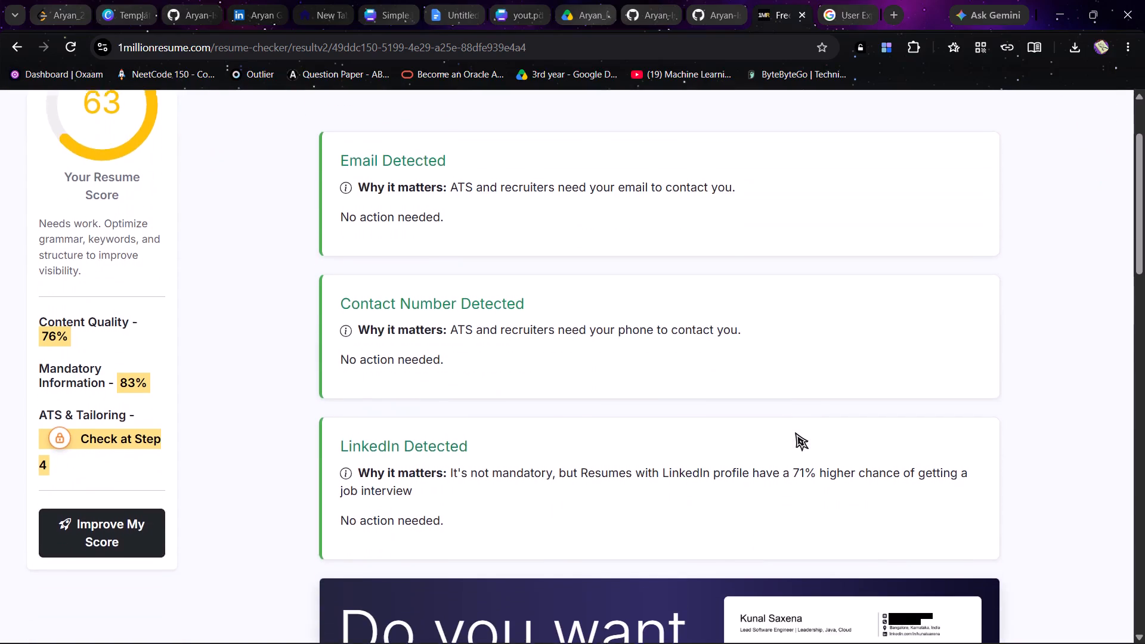
{"action": "scroll", "coordinate": [795, 432], "scroll_direction": "down", "scroll_amount": 4}
{"action": "scroll", "coordinate": [795, 432], "scroll_direction": "up", "scroll_amount": 1}
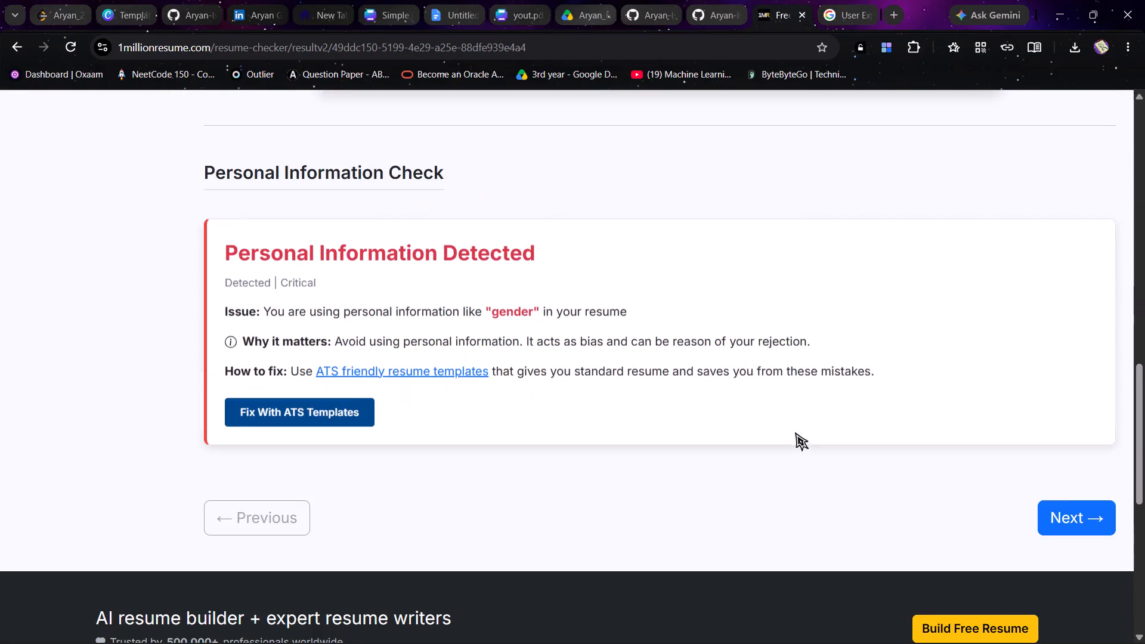
{"action": "scroll", "coordinate": [795, 432], "scroll_direction": "up", "scroll_amount": 4}
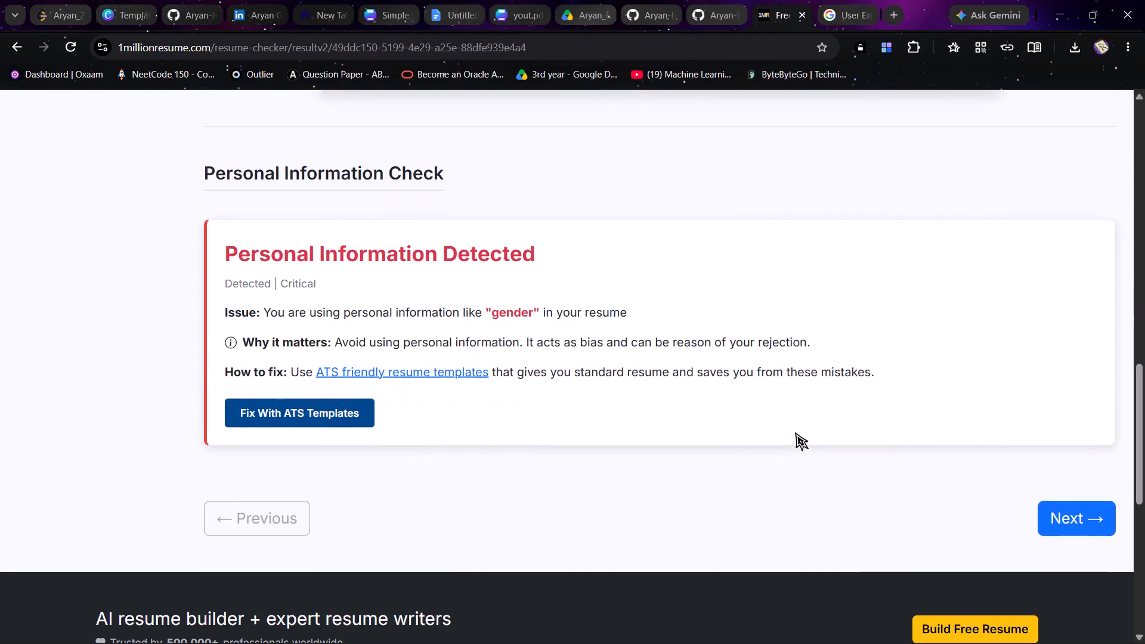